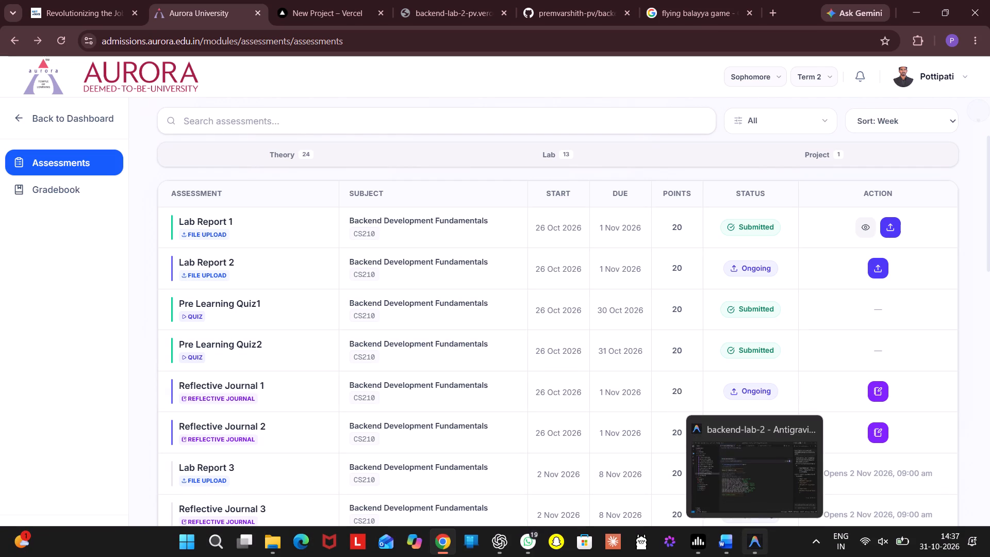
Open the Word document backend-Lab-Report-01 from the Documents folder in File Explorer.
{"action": "left_click", "coordinate": [274, 544]}
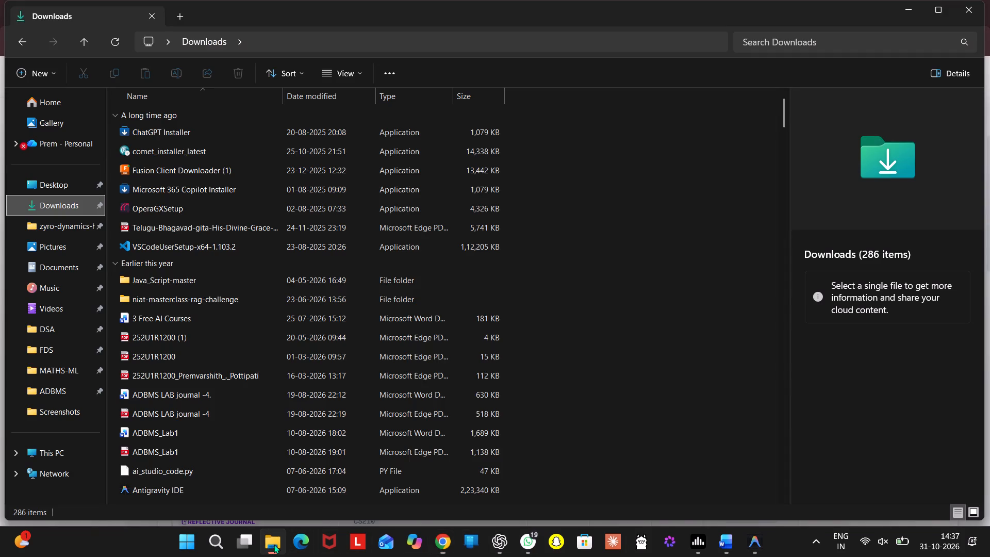
{"action": "scroll", "coordinate": [191, 496], "scroll_direction": "down", "scroll_amount": 20}
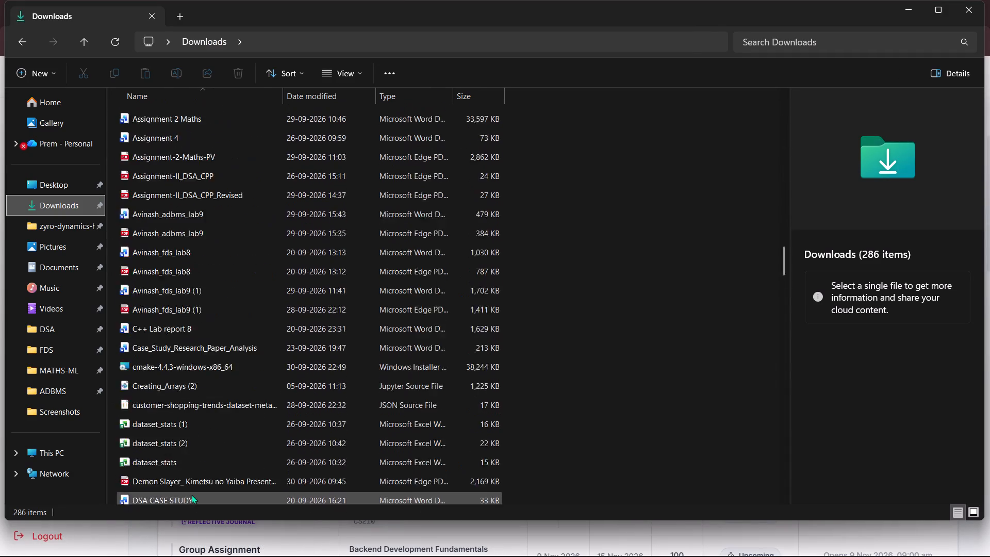
{"action": "scroll", "coordinate": [192, 495], "scroll_direction": "down", "scroll_amount": 14}
{"action": "scroll", "coordinate": [192, 495], "scroll_direction": "down", "scroll_amount": 12}
{"action": "left_click", "coordinate": [76, 266]}
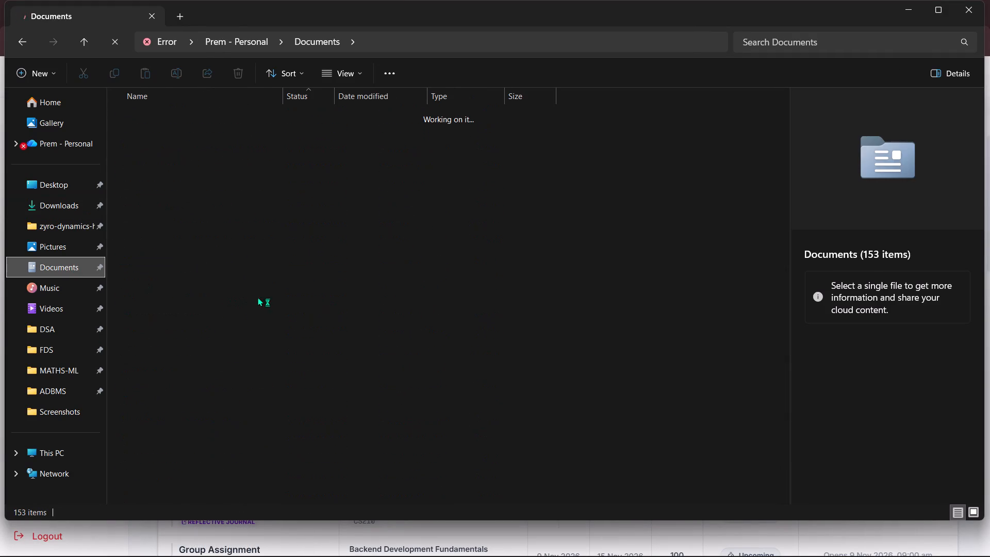
{"action": "scroll", "coordinate": [325, 337], "scroll_direction": "down", "scroll_amount": 14}
{"action": "scroll", "coordinate": [325, 337], "scroll_direction": "down", "scroll_amount": 19}
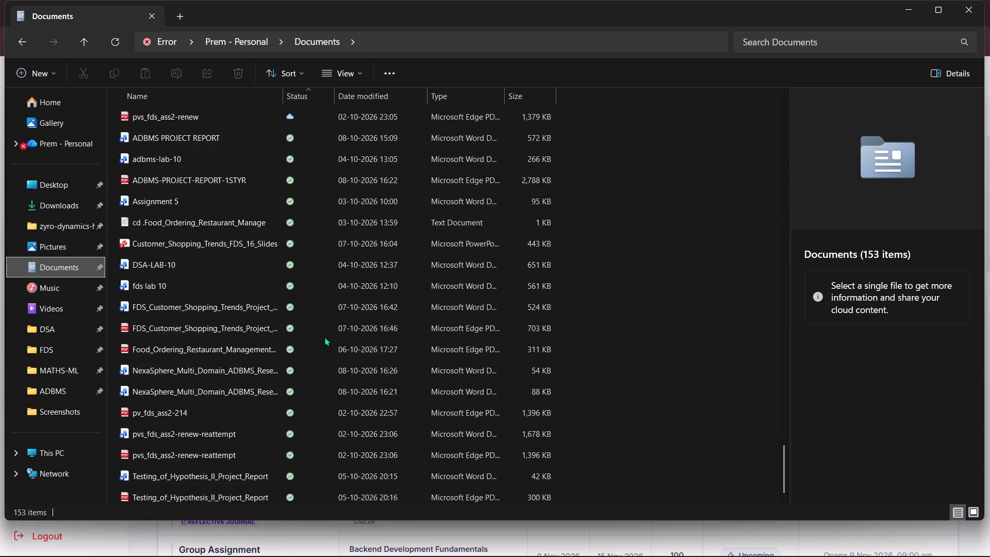
{"action": "scroll", "coordinate": [325, 337], "scroll_direction": "down", "scroll_amount": 18}
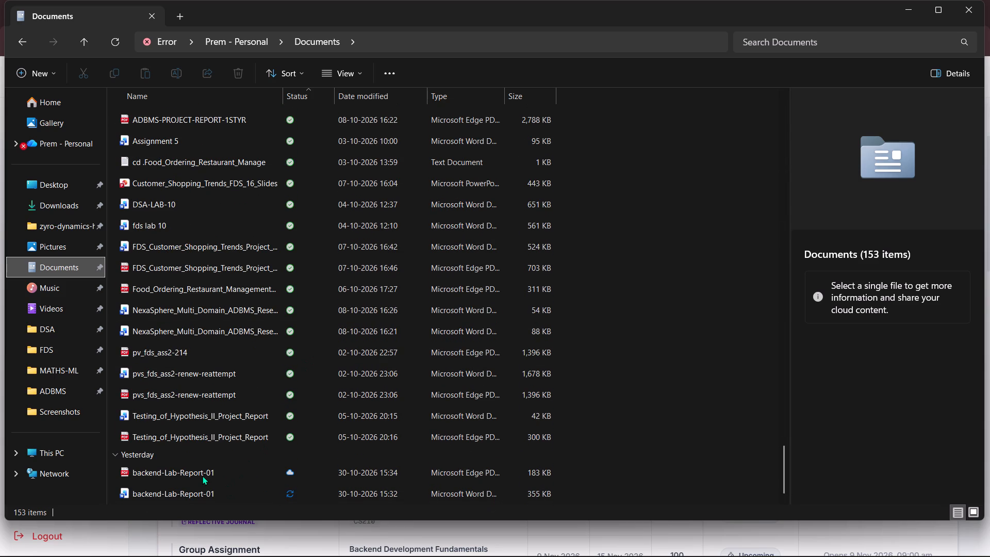
{"action": "double_click", "coordinate": [196, 493]}
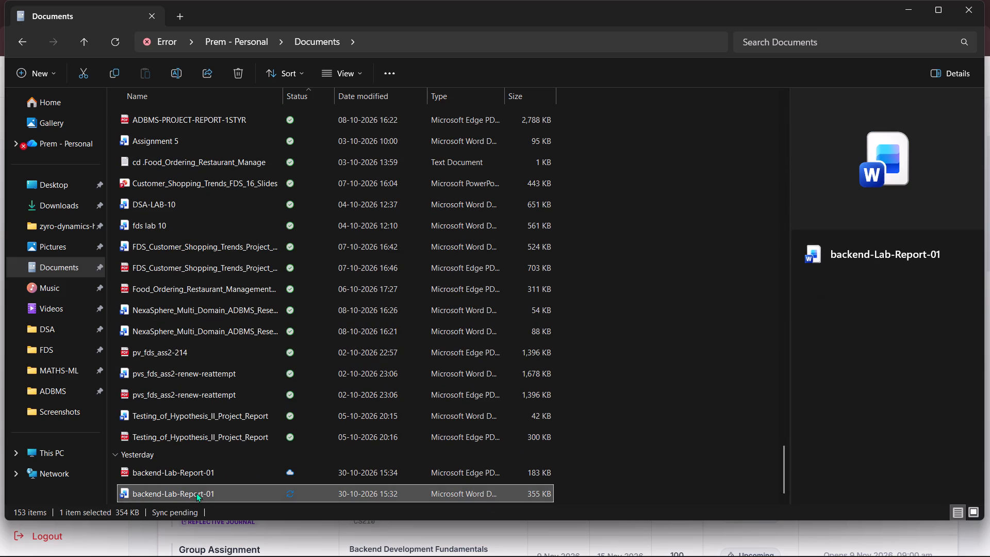
Look over the cover details and links of the earlier lab report and close the document.
{"action": "scroll", "coordinate": [443, 394], "scroll_direction": "up", "scroll_amount": 8}
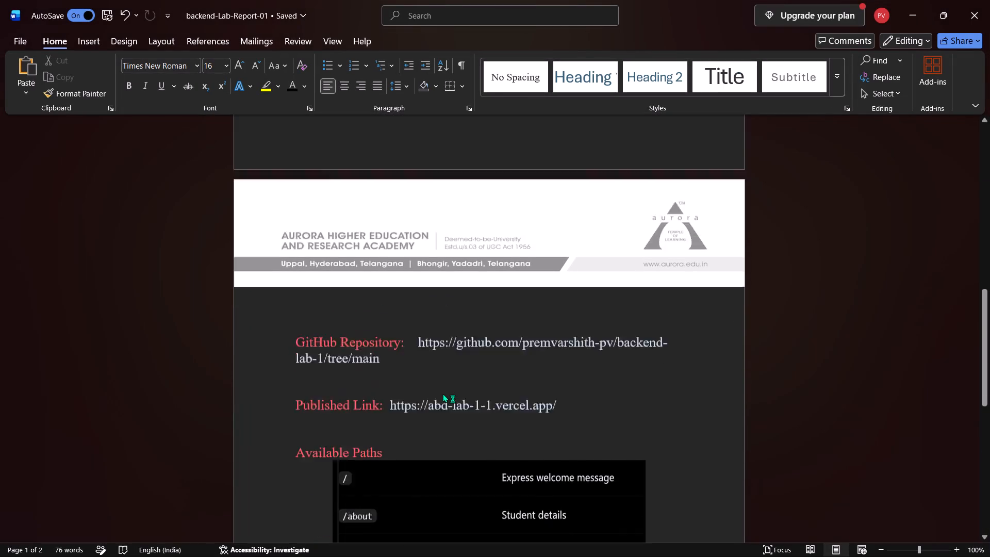
{"action": "scroll", "coordinate": [443, 394], "scroll_direction": "up", "scroll_amount": 15}
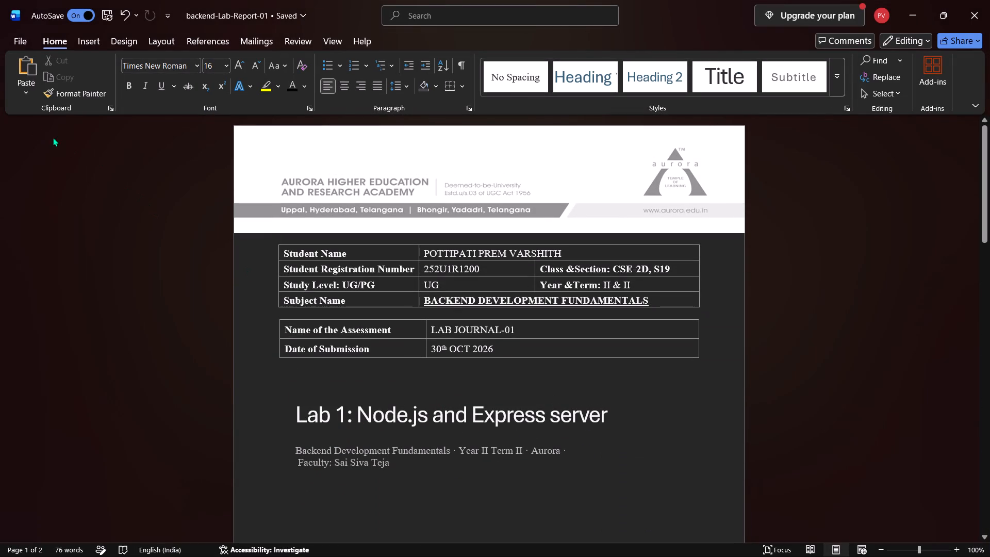
{"action": "left_click", "coordinate": [11, 39]}
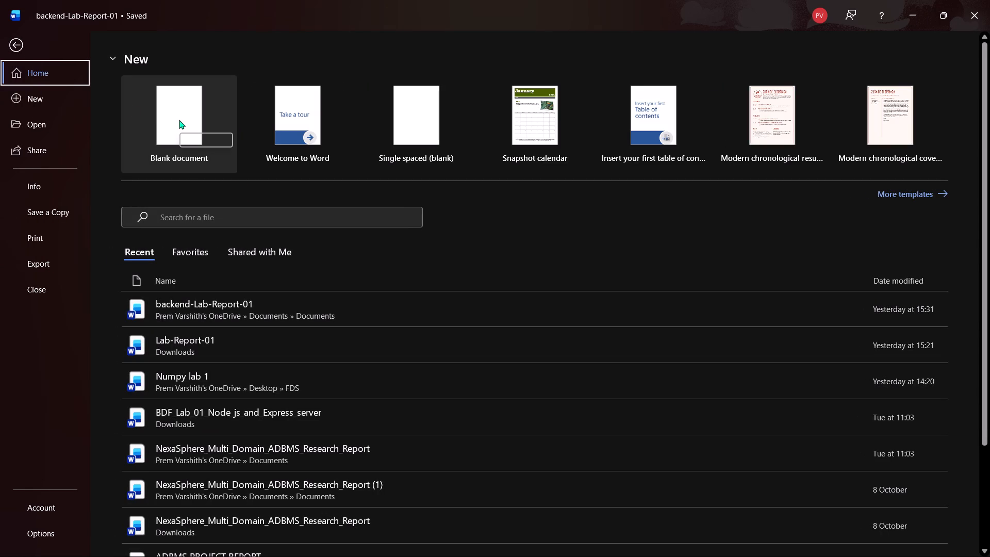
{"action": "left_click", "coordinate": [15, 43]}
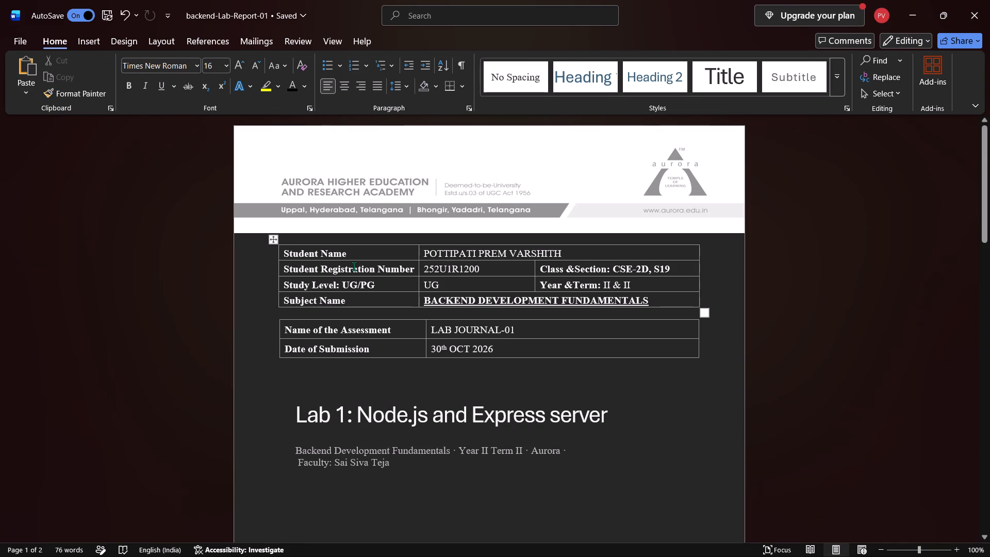
{"action": "scroll", "coordinate": [387, 291], "scroll_direction": "down", "scroll_amount": 9}
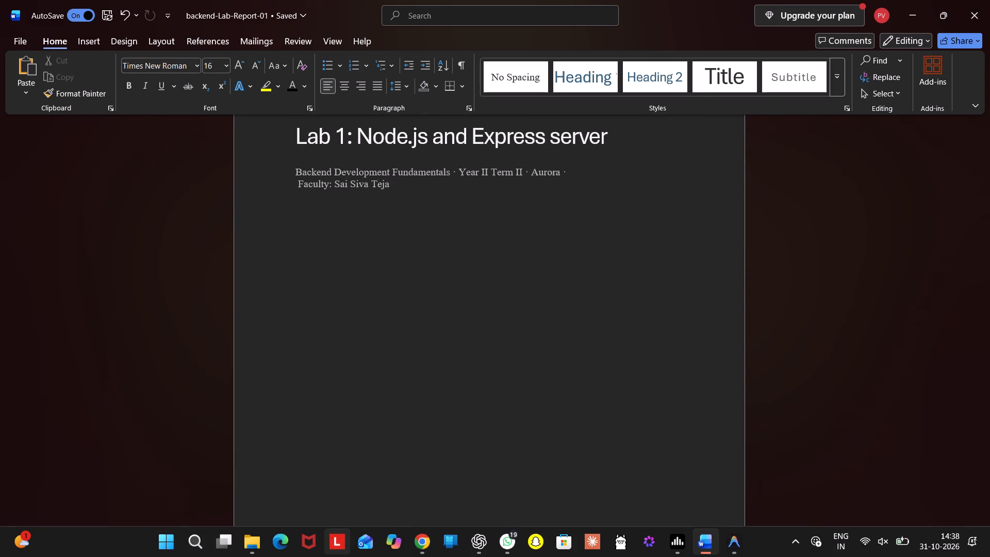
{"action": "left_click", "coordinate": [970, 19]}
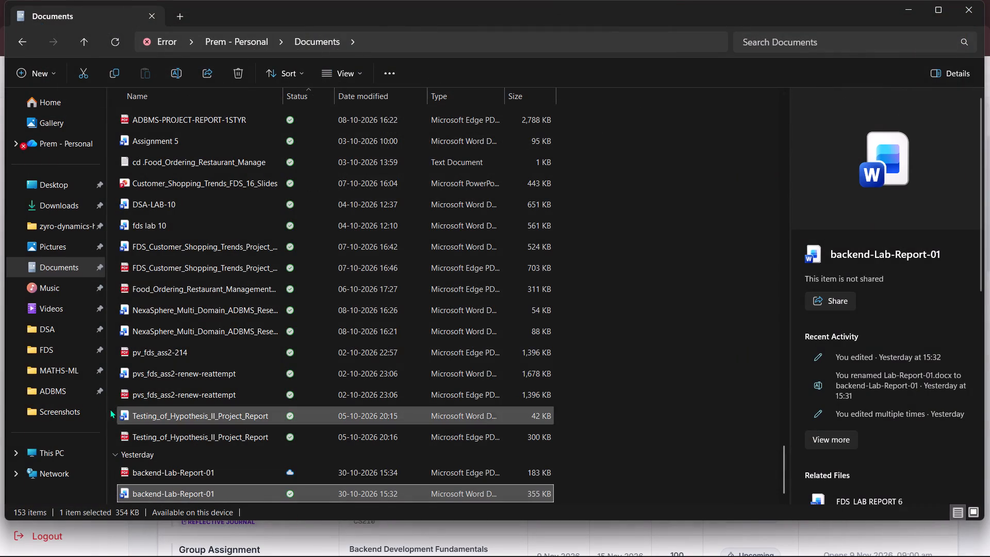
Open the Word document Lab-Report-01 from the Downloads folder.
{"action": "left_click", "coordinate": [63, 211]}
{"action": "scroll", "coordinate": [235, 399], "scroll_direction": "down", "scroll_amount": 12}
{"action": "scroll", "coordinate": [235, 399], "scroll_direction": "down", "scroll_amount": 12}
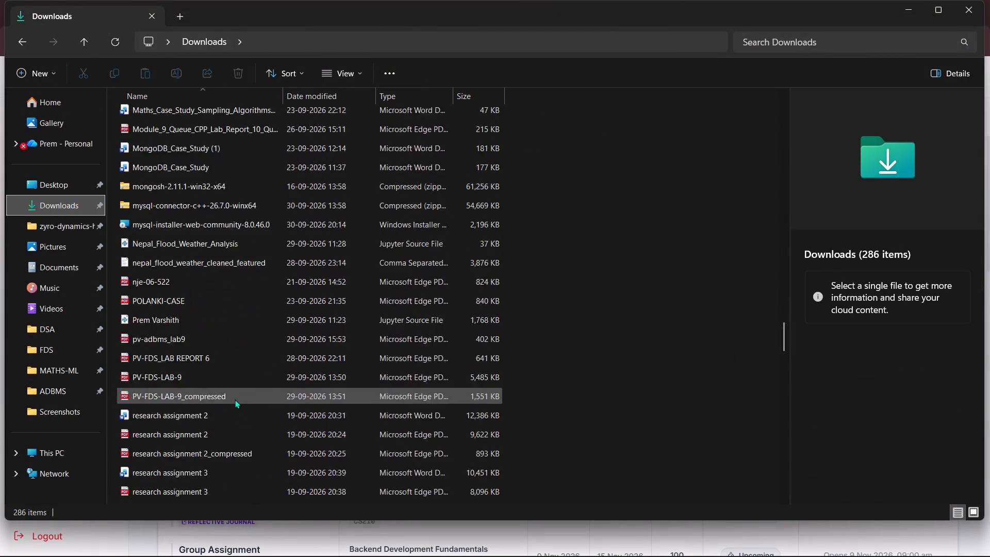
{"action": "scroll", "coordinate": [235, 399], "scroll_direction": "down", "scroll_amount": 9}
{"action": "double_click", "coordinate": [172, 478]}
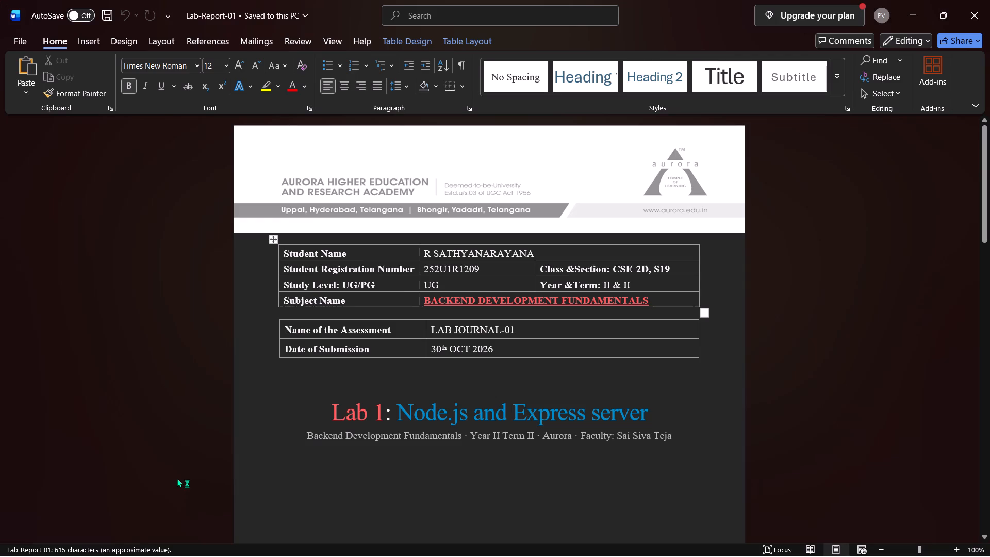
Turn on AutoSave for Lab-Report-01, storing the document in the personal OneDrive.
{"action": "left_click", "coordinate": [74, 14]}
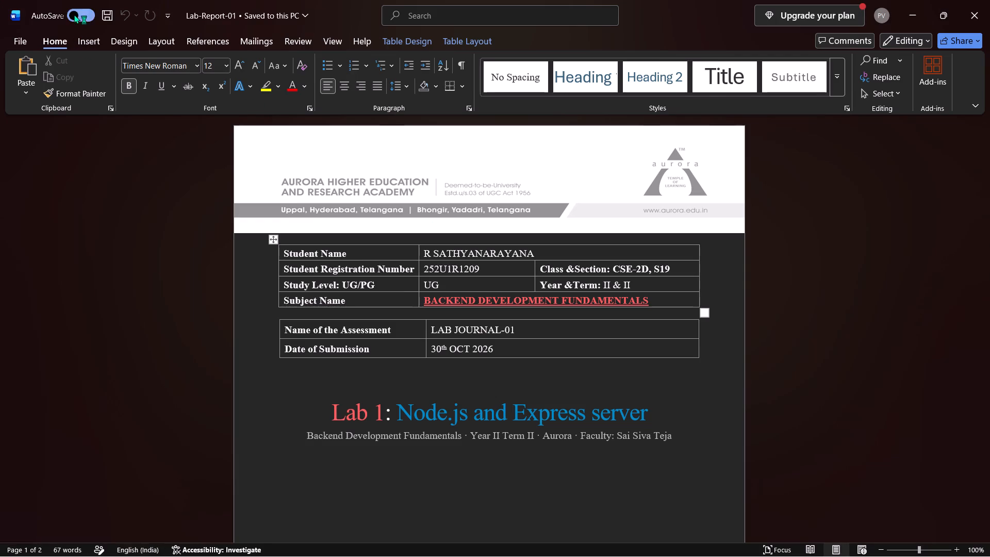
{"action": "double_click", "coordinate": [443, 226]}
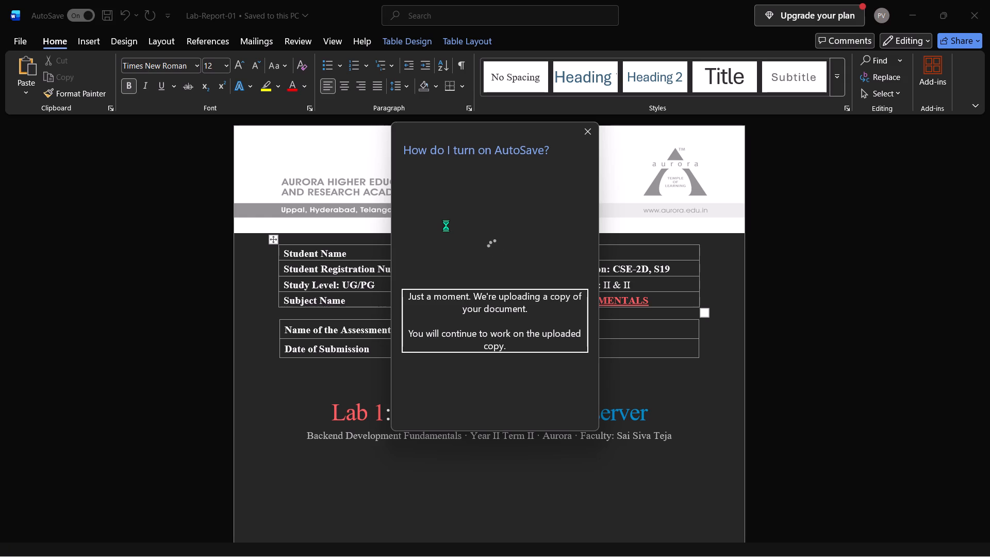
Rename the document as backend-Lab-Report-02.
{"action": "left_click", "coordinate": [262, 0]}
{"action": "left_click", "coordinate": [244, 79]}
{"action": "left_click", "coordinate": [234, 74]}
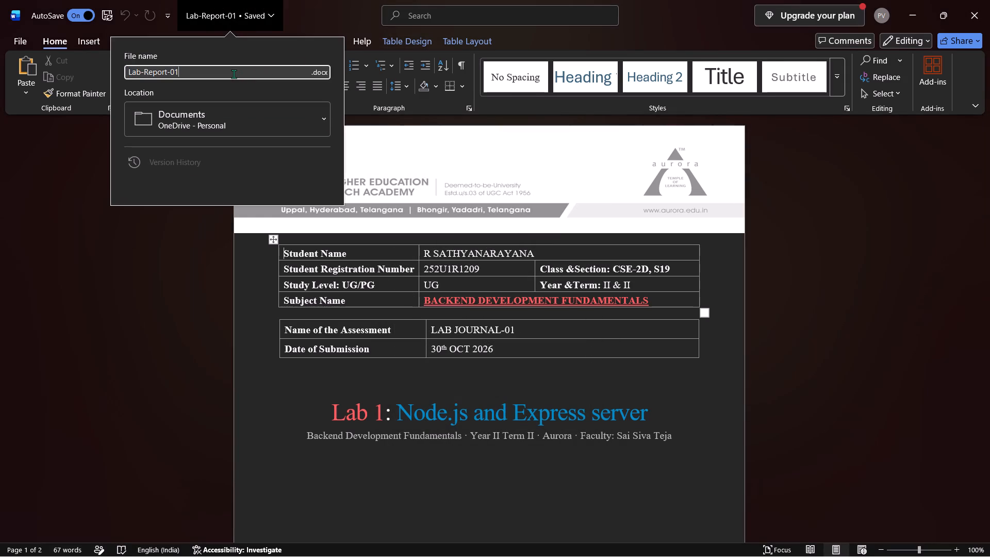
{"action": "key", "text": "BackSpace"}
{"action": "key", "text": "2"}
{"action": "key", "text": "Left"}
{"action": "key", "text": "Left"}
{"action": "key", "text": "Left"}
{"action": "key", "text": "Left"}
{"action": "key", "text": "Left"}
{"action": "key", "text": "Left"}
{"action": "key", "text": "Left"}
{"action": "key", "text": "Left"}
{"action": "key", "text": "Left"}
{"action": "key", "text": "Left"}
{"action": "key", "text": "Left"}
{"action": "key", "text": "Left"}
{"action": "key", "text": "Left"}
{"action": "key", "text": "Left"}
{"action": "key", "text": "Left"}
{"action": "key", "text": "Left"}
{"action": "key", "text": "Left"}
{"action": "key", "text": "Left"}
{"action": "key", "text": "Left"}
{"action": "key", "text": "Left"}
{"action": "type", "text": "ba"}
{"action": "type", "text": "ckend"}
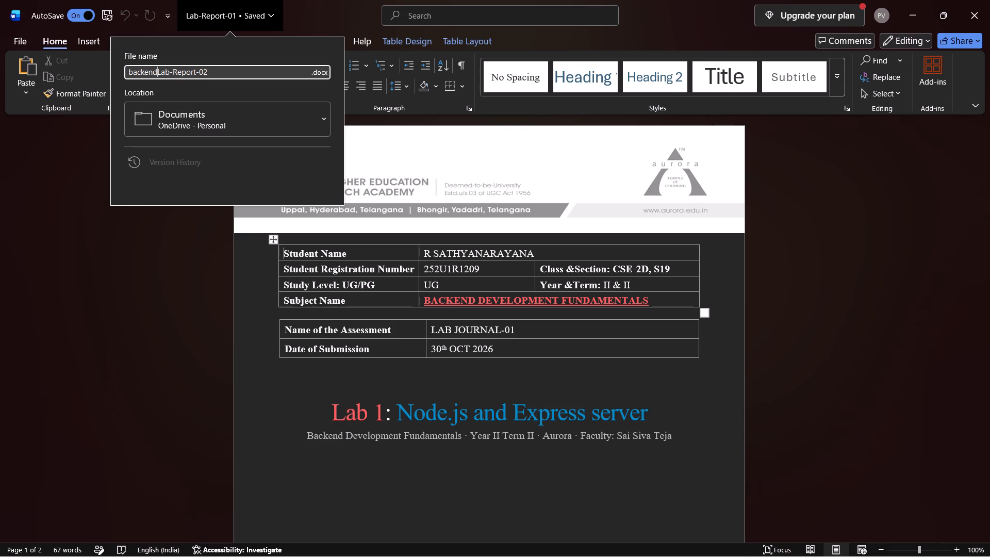
{"action": "key", "text": "minus"}
{"action": "key", "text": "Return"}
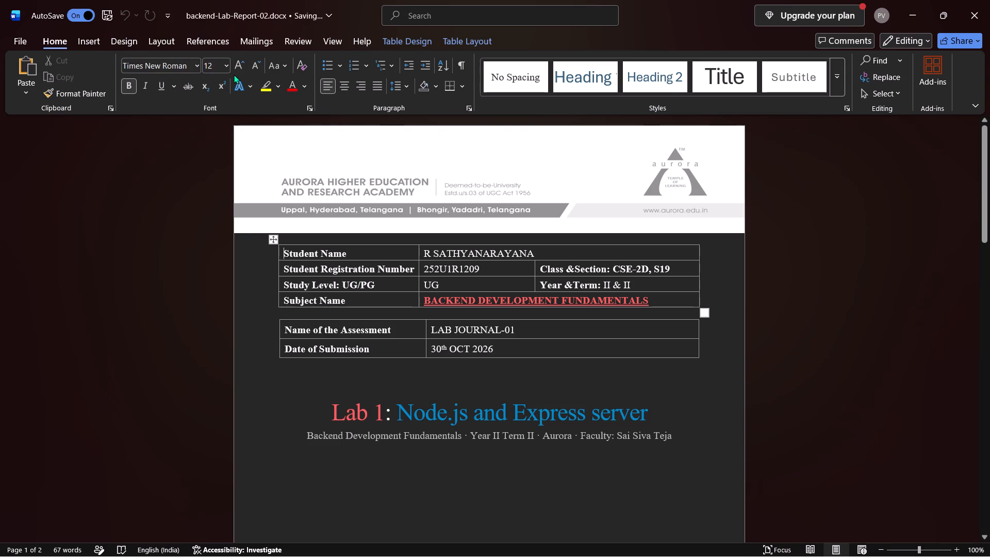
Review both pages of the report, including the cover tables, repository and published links, and available paths.
{"action": "scroll", "coordinate": [396, 187], "scroll_direction": "down", "scroll_amount": 3}
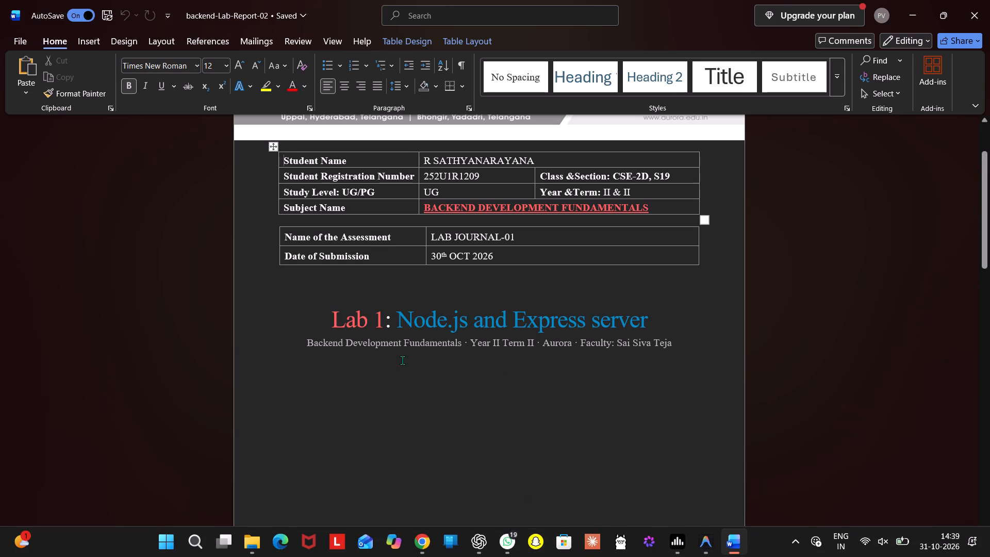
{"action": "scroll", "coordinate": [403, 361], "scroll_direction": "down", "scroll_amount": 20}
{"action": "scroll", "coordinate": [403, 361], "scroll_direction": "down", "scroll_amount": 15}
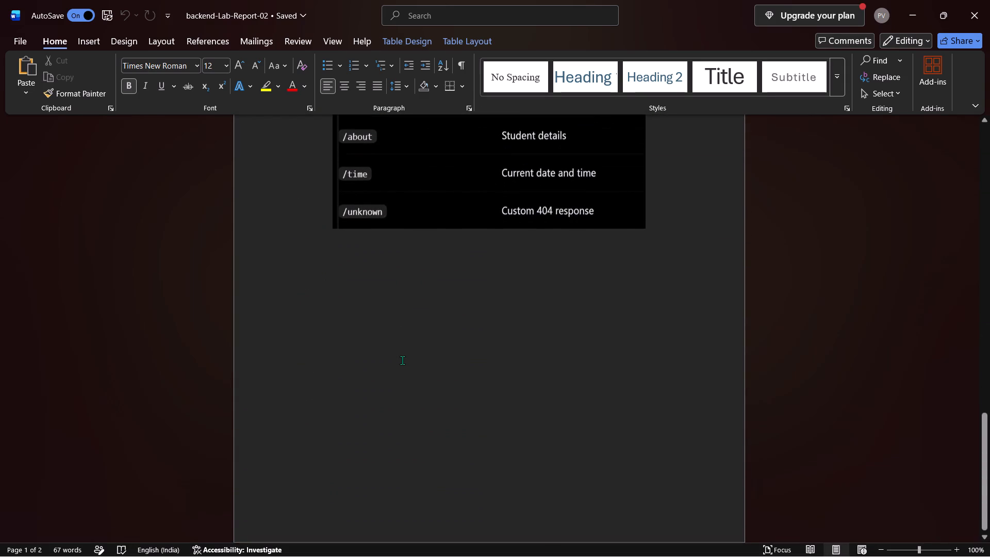
{"action": "scroll", "coordinate": [403, 361], "scroll_direction": "down", "scroll_amount": 10}
{"action": "scroll", "coordinate": [403, 361], "scroll_direction": "up", "scroll_amount": 14}
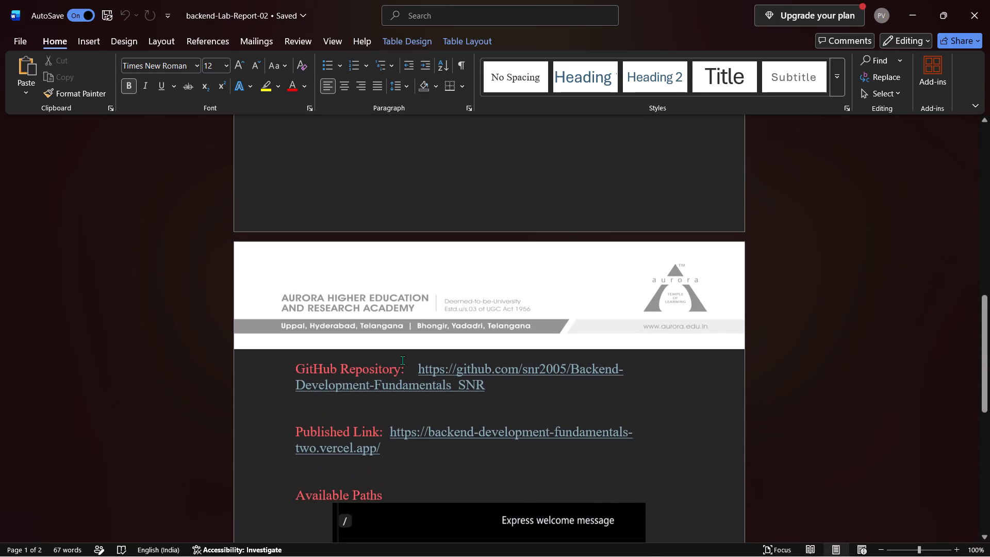
{"action": "scroll", "coordinate": [403, 361], "scroll_direction": "up", "scroll_amount": 20}
{"action": "scroll", "coordinate": [403, 361], "scroll_direction": "up", "scroll_amount": 3}
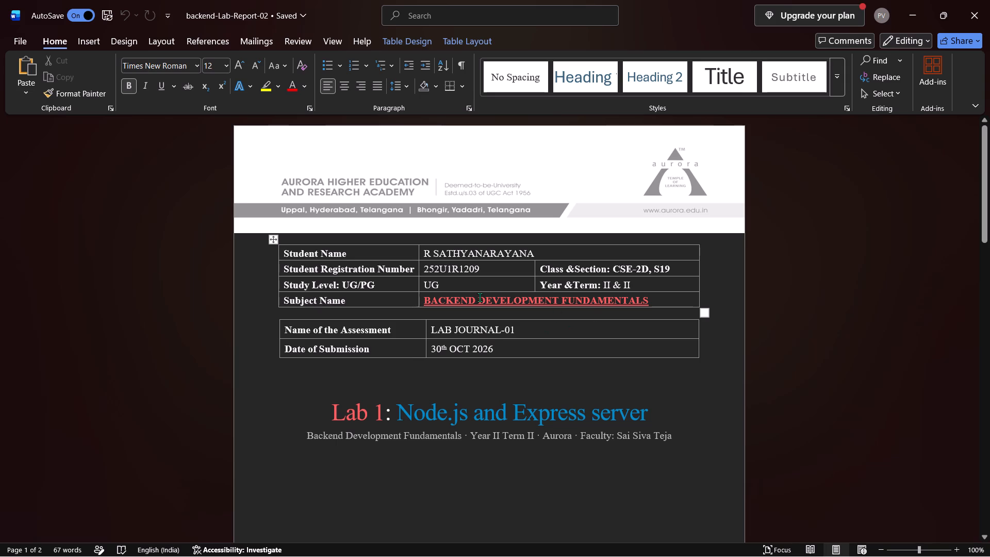
{"action": "left_click", "coordinate": [556, 253]}
Copy the file name BDF_Lab_02_SQLite_database_and_CRUD_routes of the Lab 2 Word document in the Downloads folder.
{"action": "left_click", "coordinate": [506, 153]}
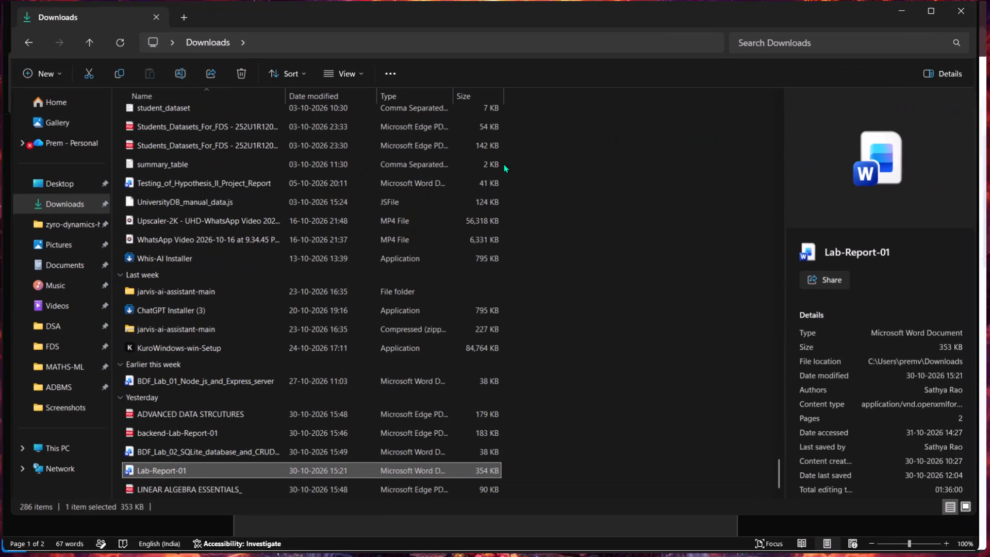
{"action": "scroll", "coordinate": [188, 380], "scroll_direction": "down", "scroll_amount": 5}
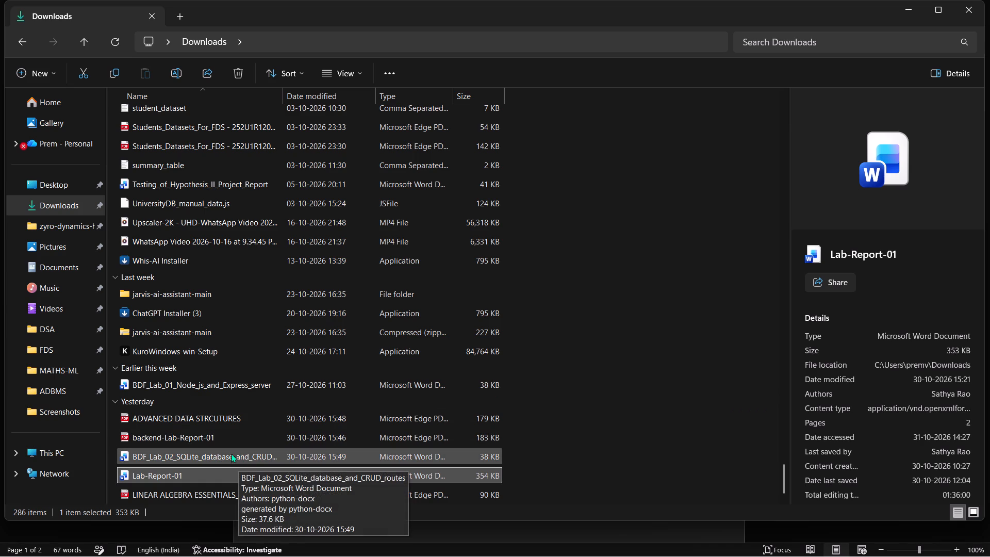
{"action": "right_click", "coordinate": [218, 452]}
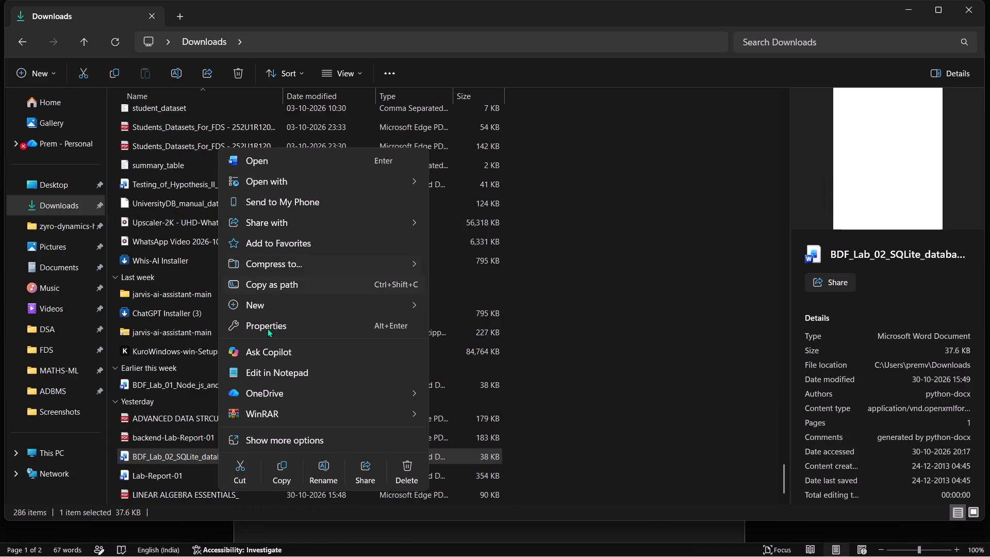
{"action": "left_click", "coordinate": [176, 71]}
{"action": "left_click", "coordinate": [219, 456]}
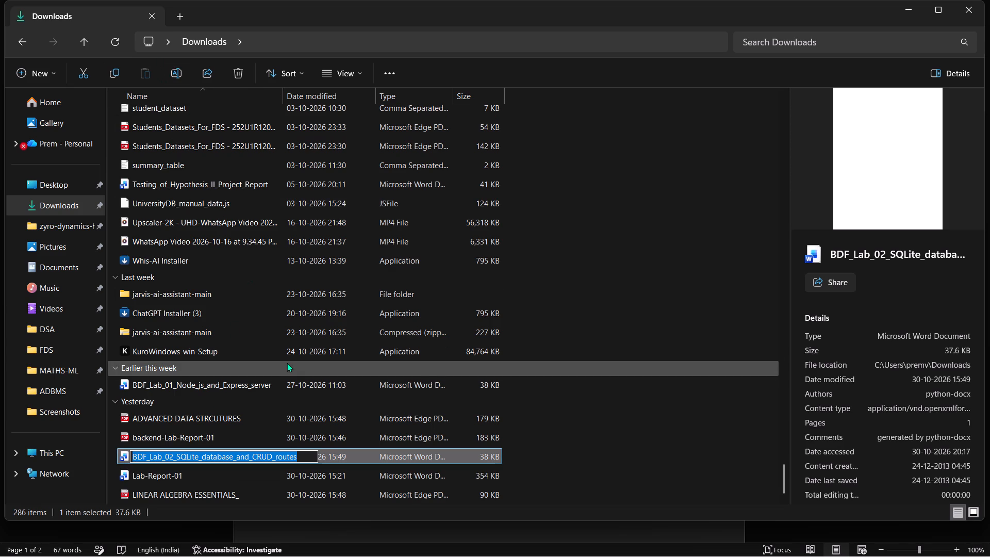
{"action": "key", "text": "ctrl+c"}
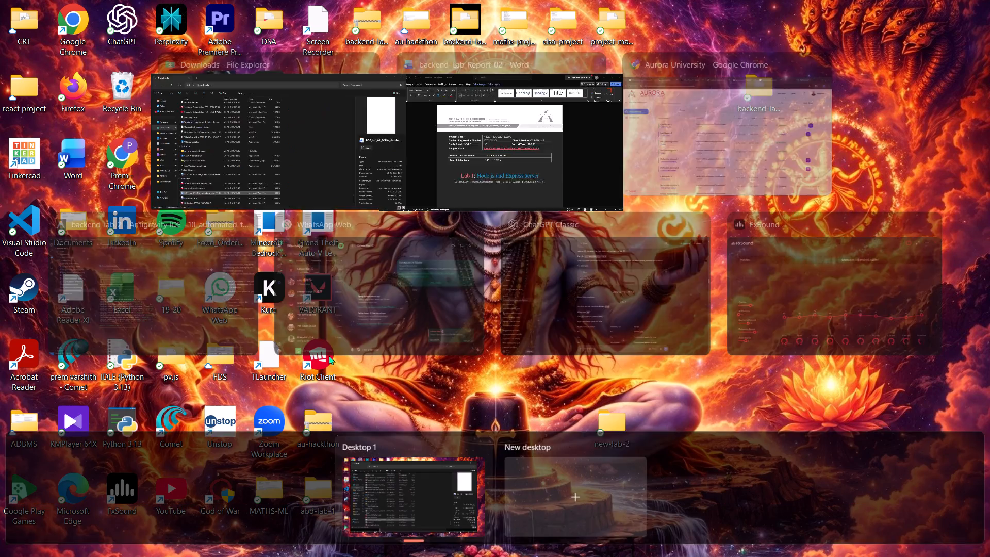
Back in the Word report, replace "Node.js and Express server" in the title with the copied name BDF_Lab_02_SQLite_database_and_CRUD_routes.
{"action": "left_click", "coordinate": [464, 165]}
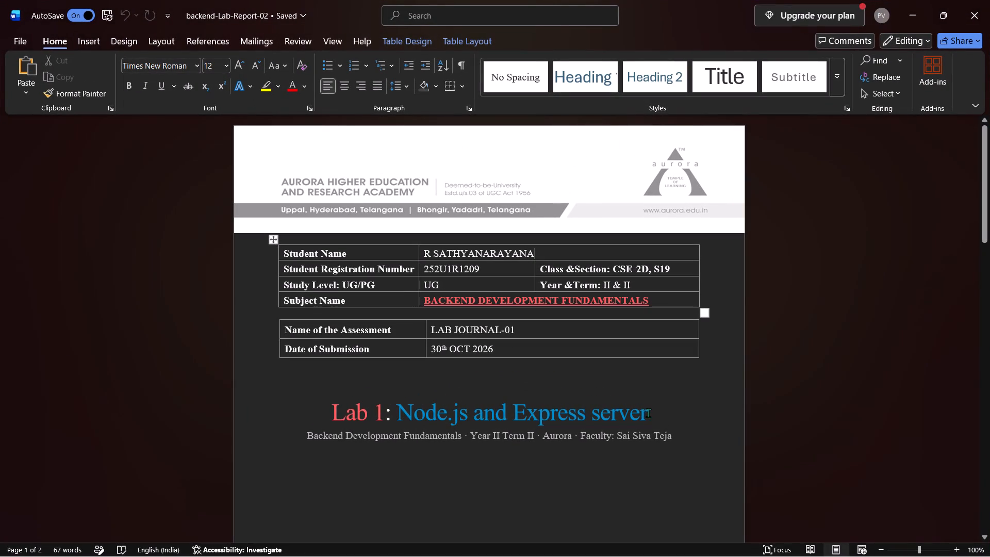
{"action": "left_click_drag", "start_coordinate": [649, 413], "coordinate": [415, 418]}
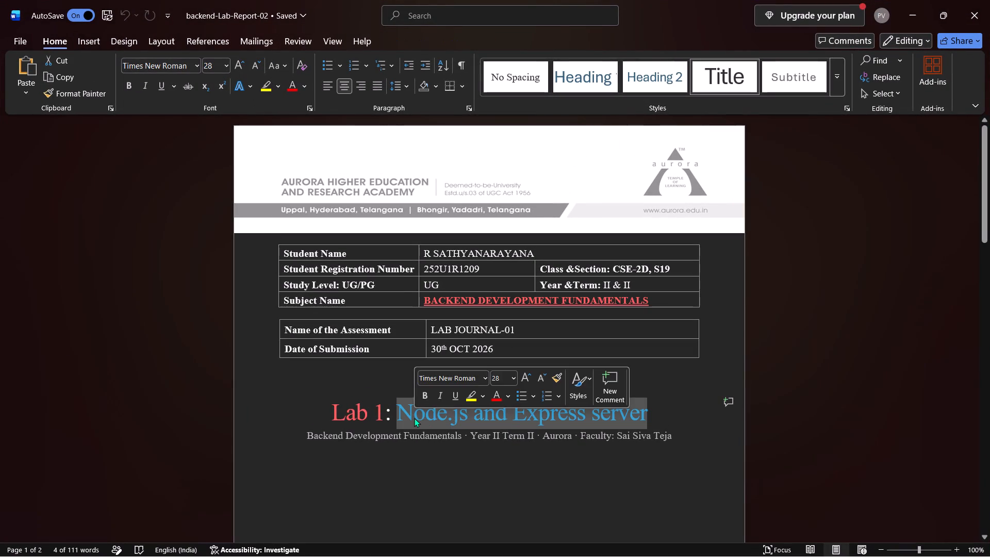
{"action": "key", "text": "BackSpace"}
{"action": "key", "text": "ctrl+v"}
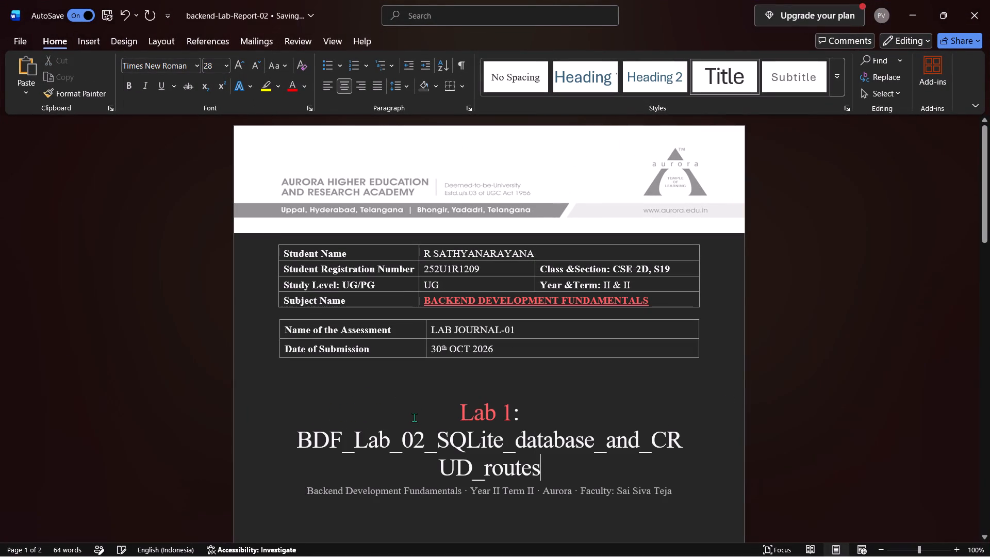
Change the lab number in the report title to Lab 2.
{"action": "left_click", "coordinate": [510, 409]}
{"action": "key", "text": "BackSpace"}
{"action": "key", "text": "2"}
Split the subtitle before "Faculty:" into two left-aligned lines, adding a blank line above the first and another between them.
{"action": "scroll", "coordinate": [521, 415], "scroll_direction": "down", "scroll_amount": 3}
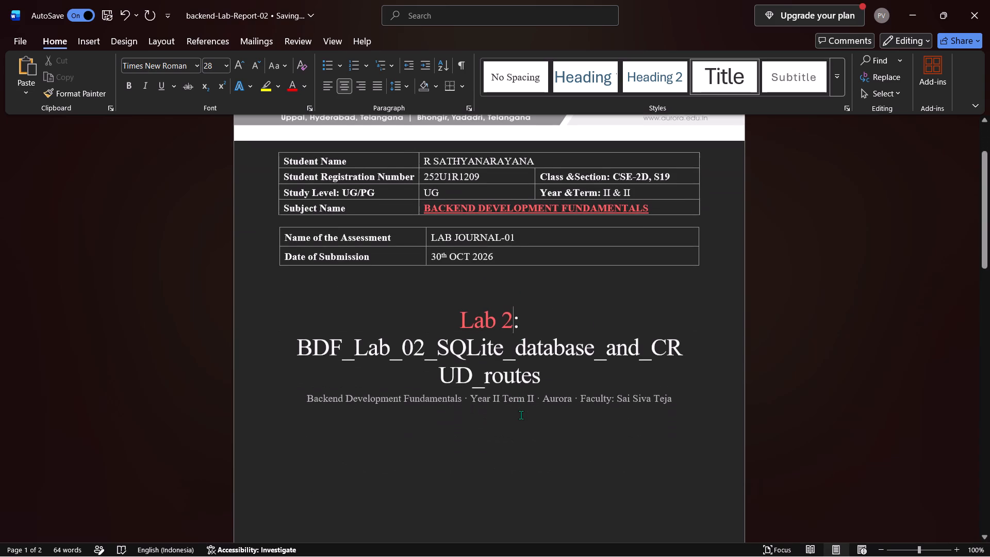
{"action": "scroll", "coordinate": [532, 349], "scroll_direction": "down", "scroll_amount": 2}
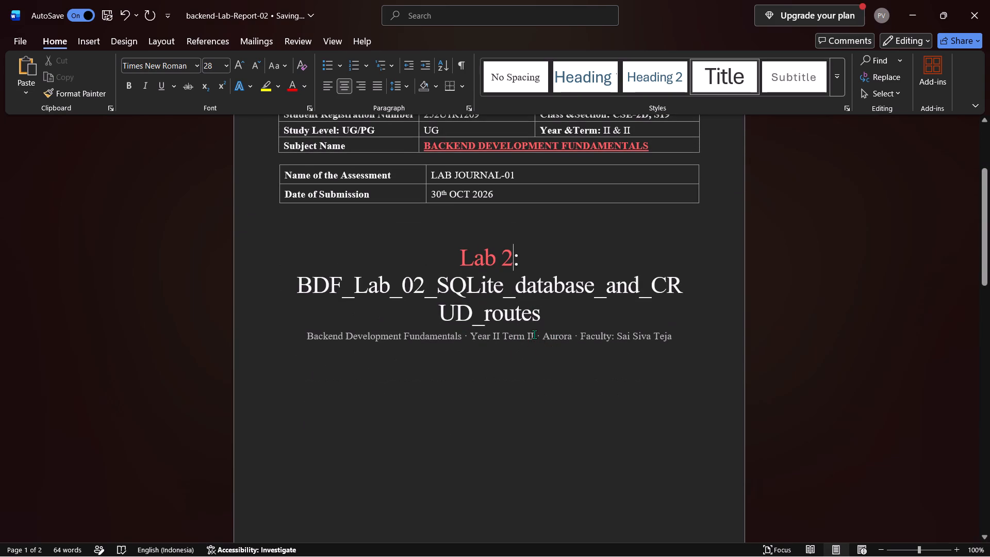
{"action": "left_click", "coordinate": [580, 334]}
{"action": "key", "text": "Return"}
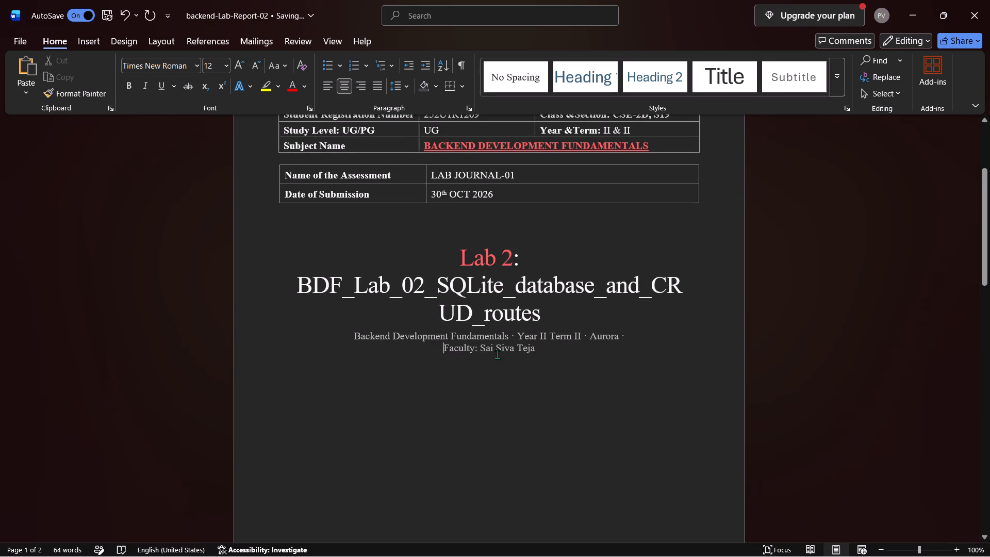
{"action": "key", "text": "BackSpace"}
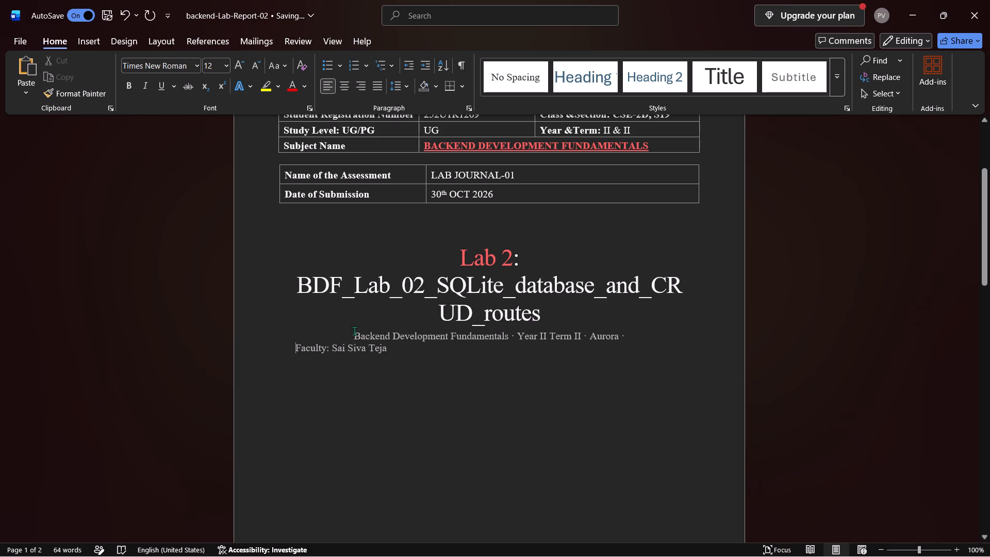
{"action": "left_click", "coordinate": [357, 332]}
{"action": "left_click", "coordinate": [353, 334]}
{"action": "key", "text": "BackSpace"}
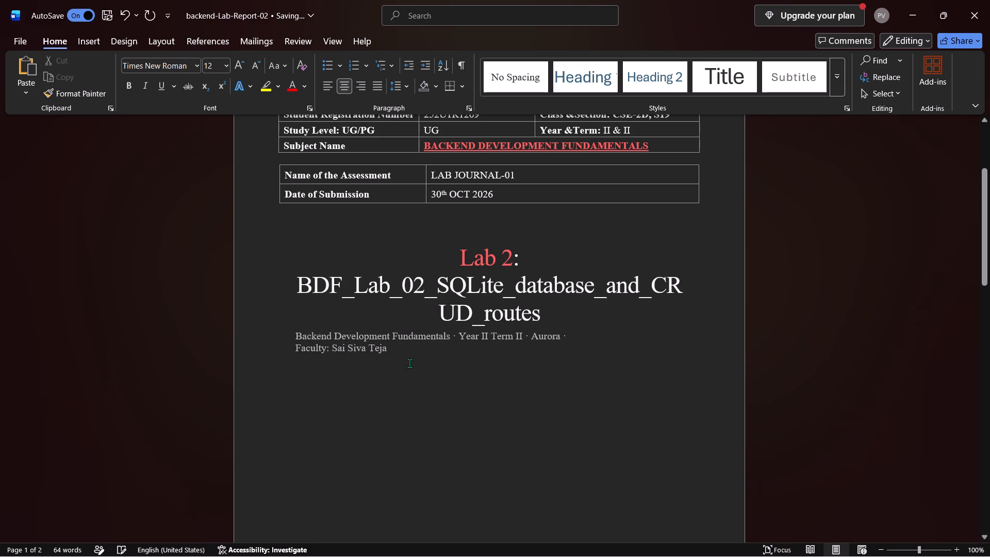
{"action": "left_click", "coordinate": [570, 336]}
{"action": "key", "text": "Return"}
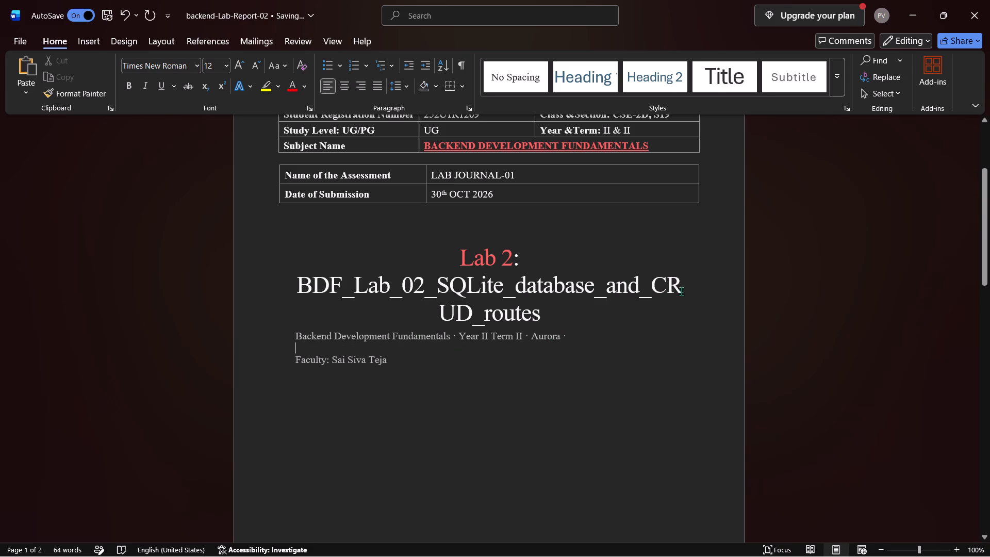
{"action": "left_click", "coordinate": [582, 325]}
{"action": "key", "text": "Return"}
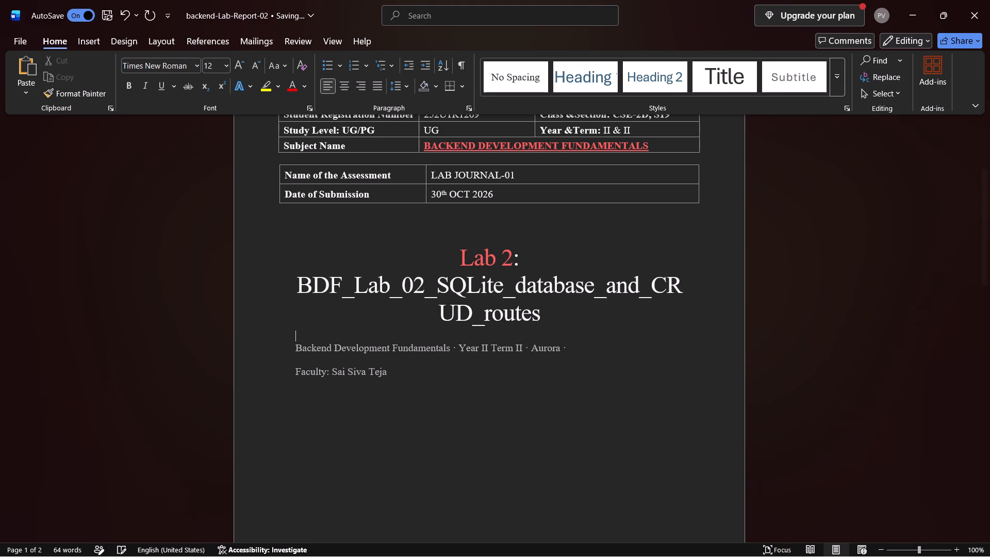
Delete the old GitHub Repository link on the second page.
{"action": "scroll", "coordinate": [544, 326], "scroll_direction": "down", "scroll_amount": 3}
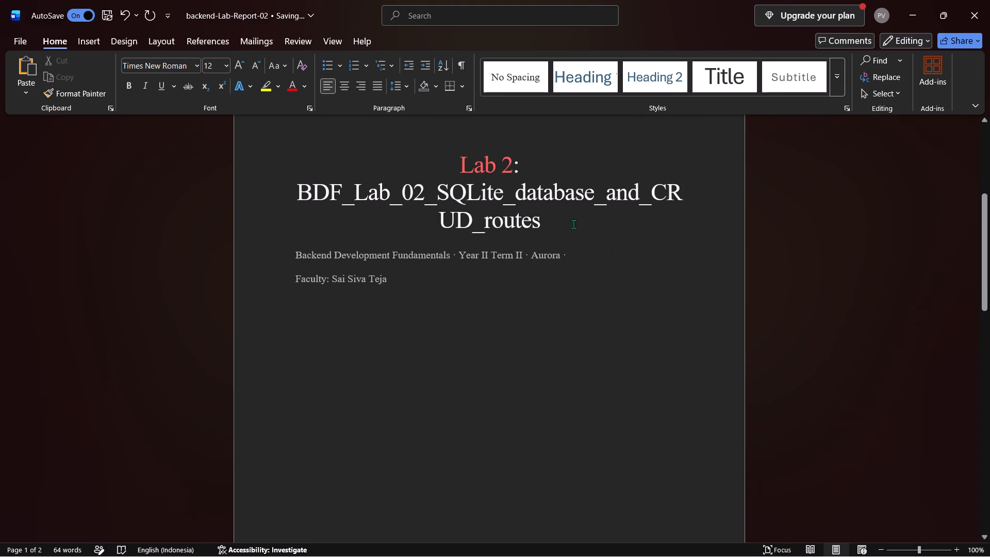
{"action": "scroll", "coordinate": [560, 225], "scroll_direction": "down", "scroll_amount": 6}
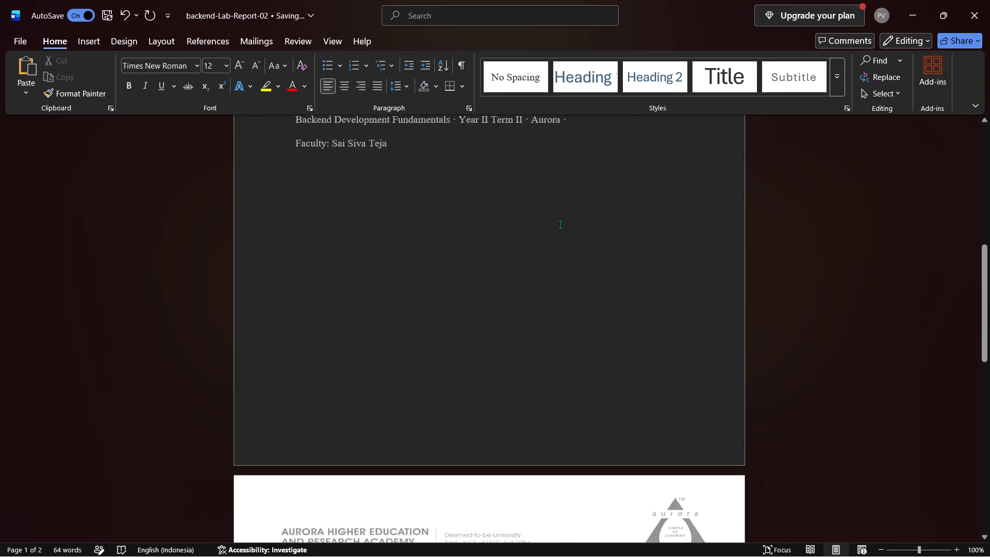
{"action": "scroll", "coordinate": [560, 225], "scroll_direction": "down", "scroll_amount": 12}
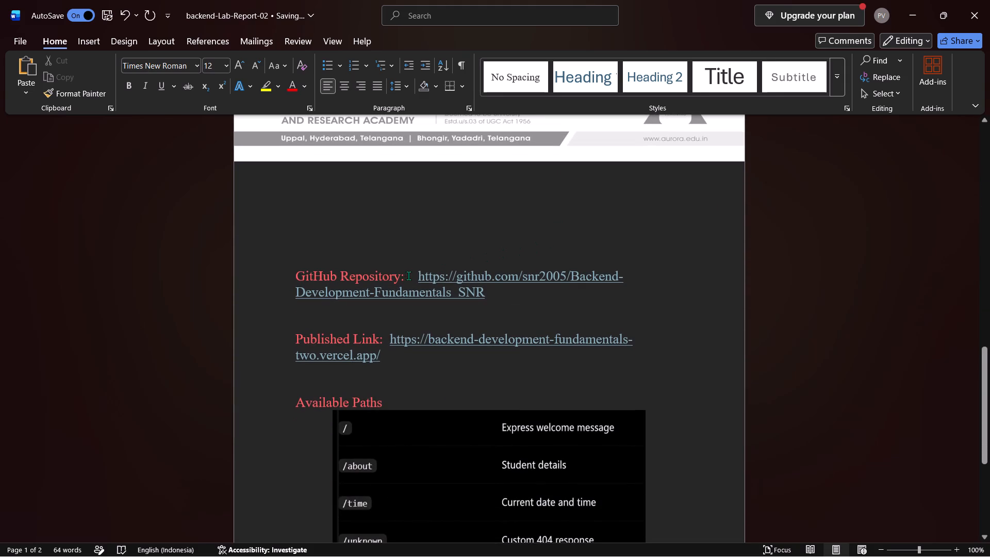
{"action": "left_click_drag", "start_coordinate": [414, 270], "coordinate": [491, 298]}
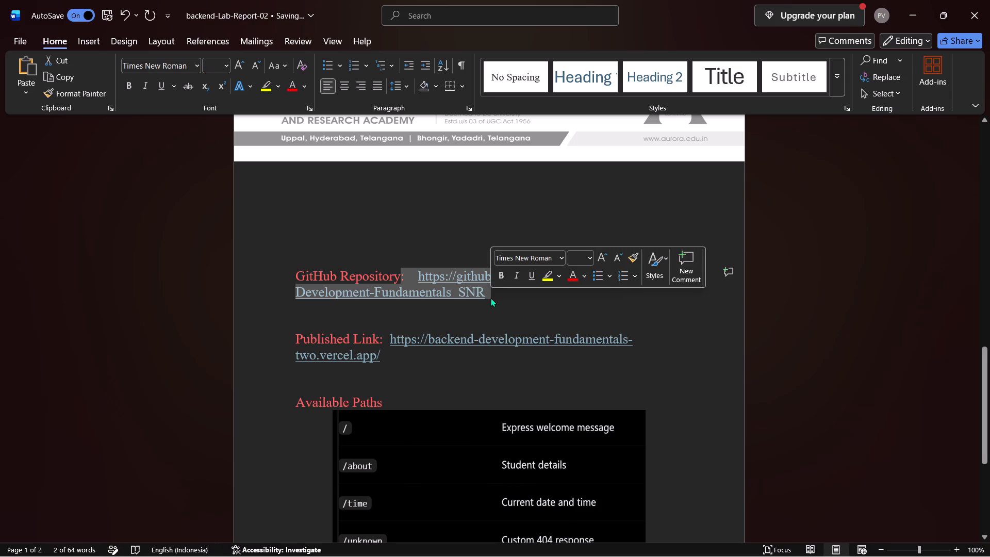
{"action": "key", "text": "BackSpace"}
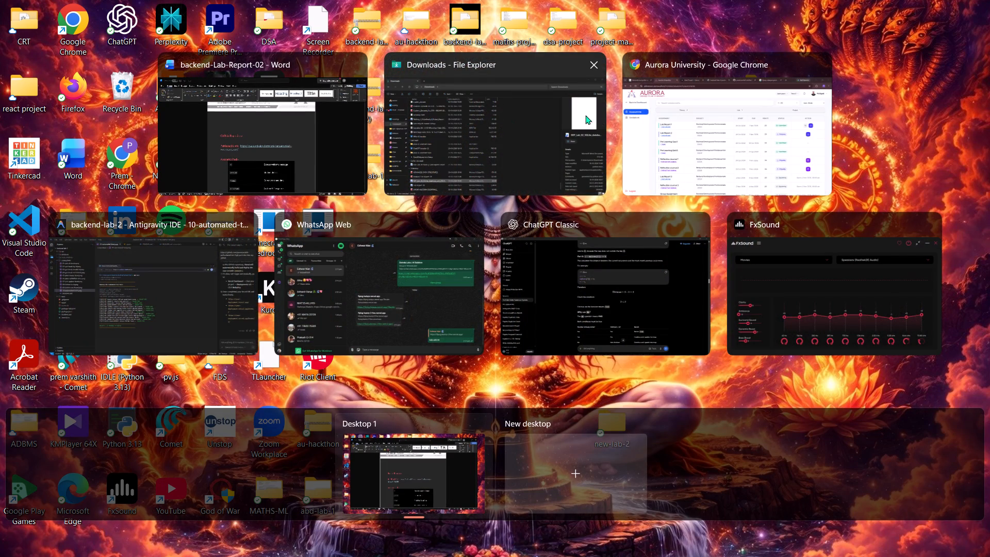
Switch to Chrome and copy the web address of the backend-lab-2 GitHub repository.
{"action": "left_click", "coordinate": [696, 115]}
{"action": "left_click", "coordinate": [456, 0]}
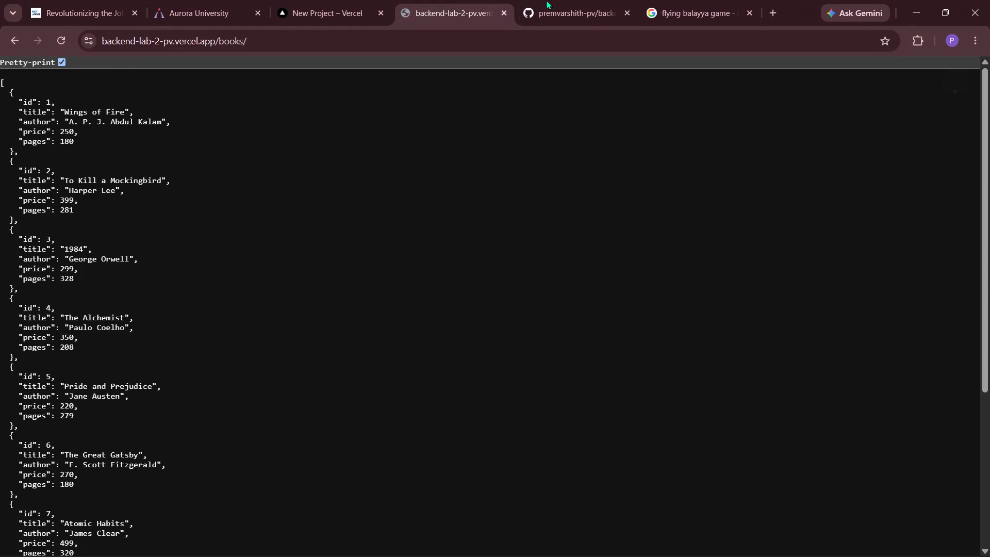
{"action": "left_click", "coordinate": [559, 0]}
{"action": "left_click", "coordinate": [395, 41]}
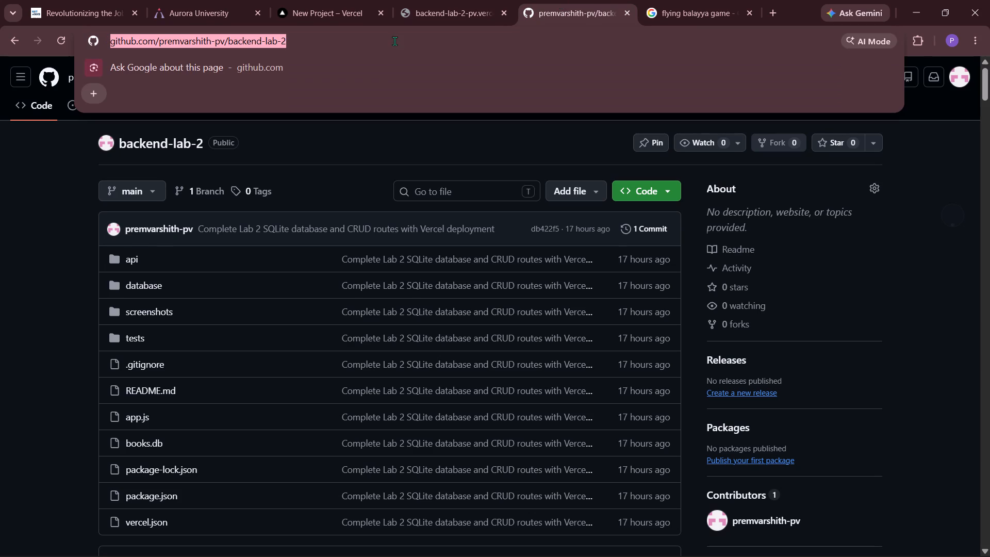
{"action": "key", "text": "ctrl+c"}
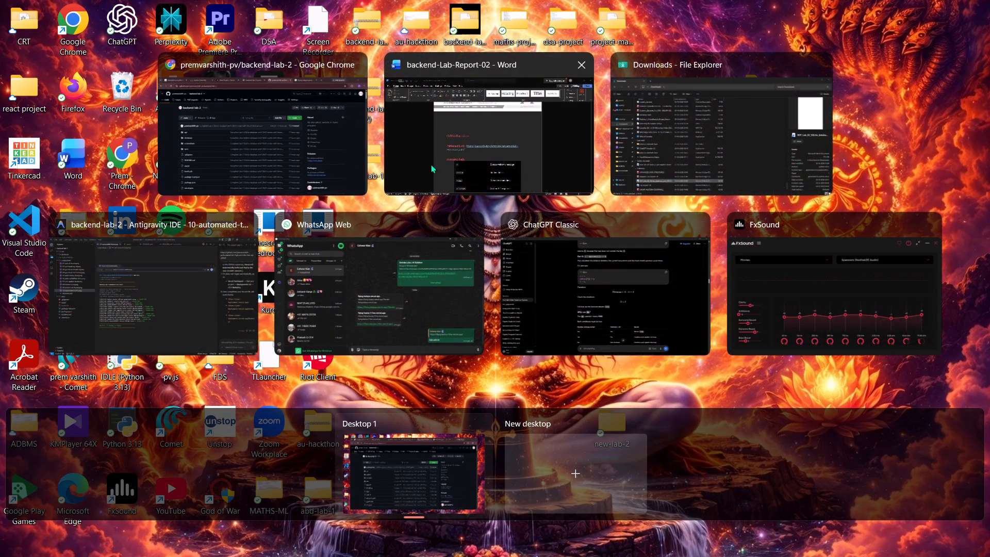
Back in the Word report, restore the colon after "GitHub Repository" and paste the copied backend-lab-2 repository address.
{"action": "left_click", "coordinate": [485, 138]}
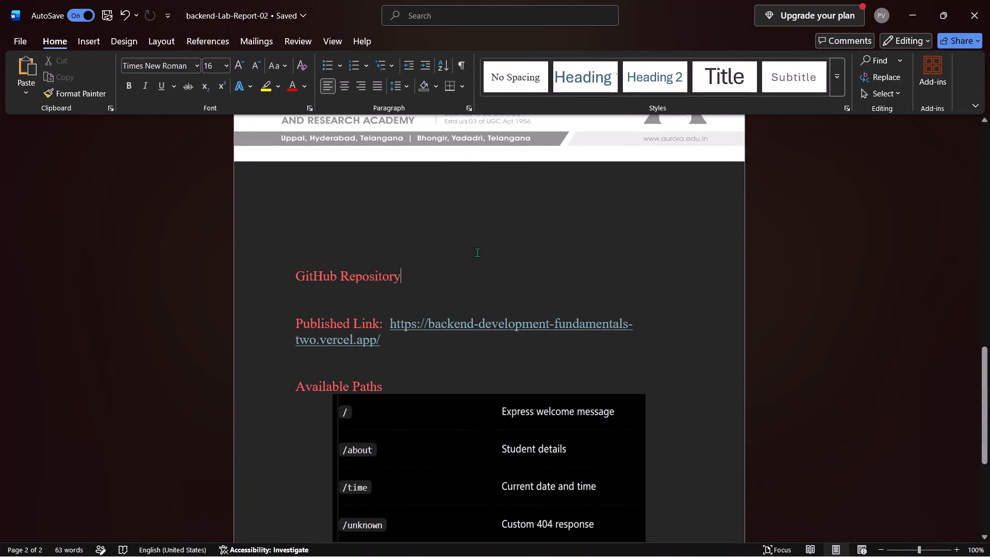
{"action": "key", "text": "shift+colon"}
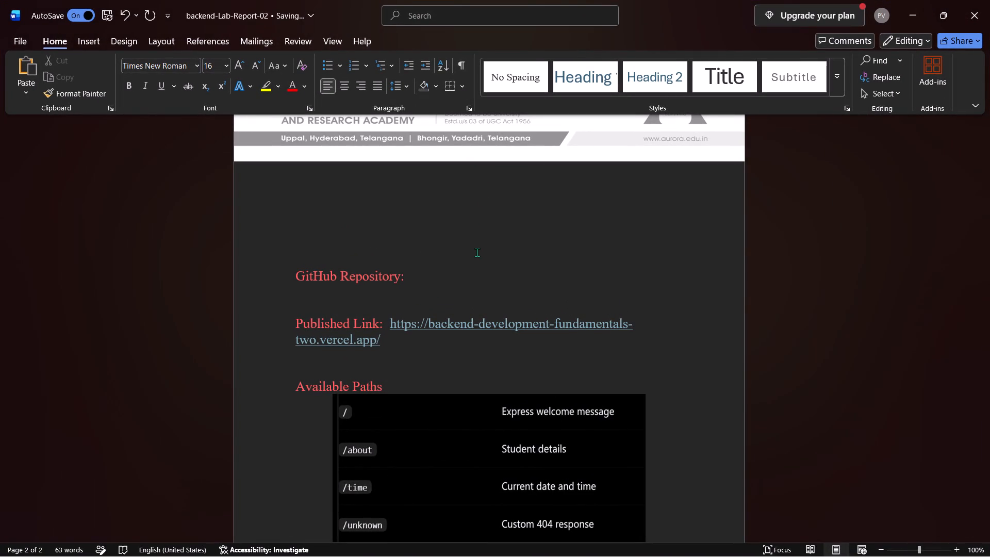
{"action": "key", "text": "space"}
{"action": "key", "text": "ctrl+v"}
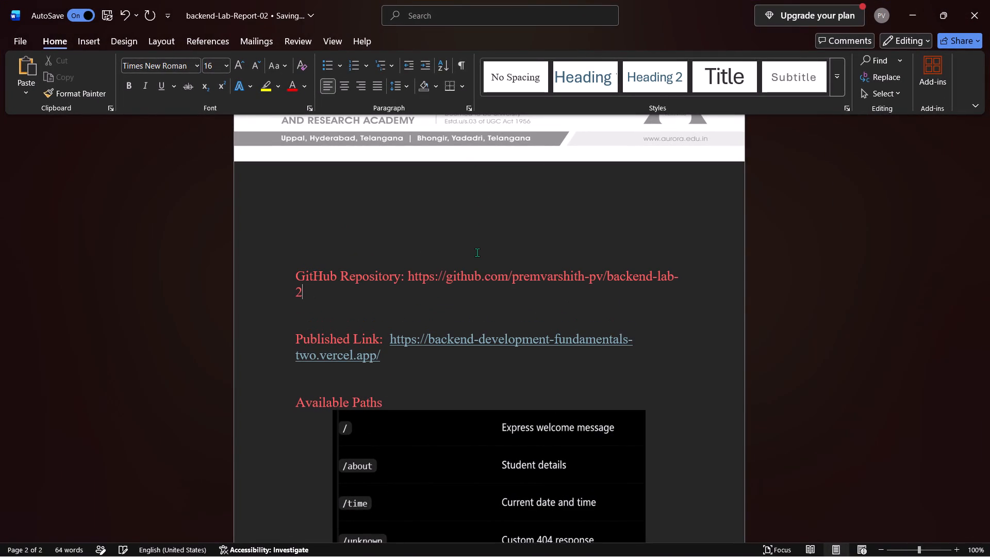
Recolor the pasted GitHub repository address with the dark teal-blue theme color.
{"action": "left_click_drag", "start_coordinate": [409, 271], "coordinate": [470, 297]}
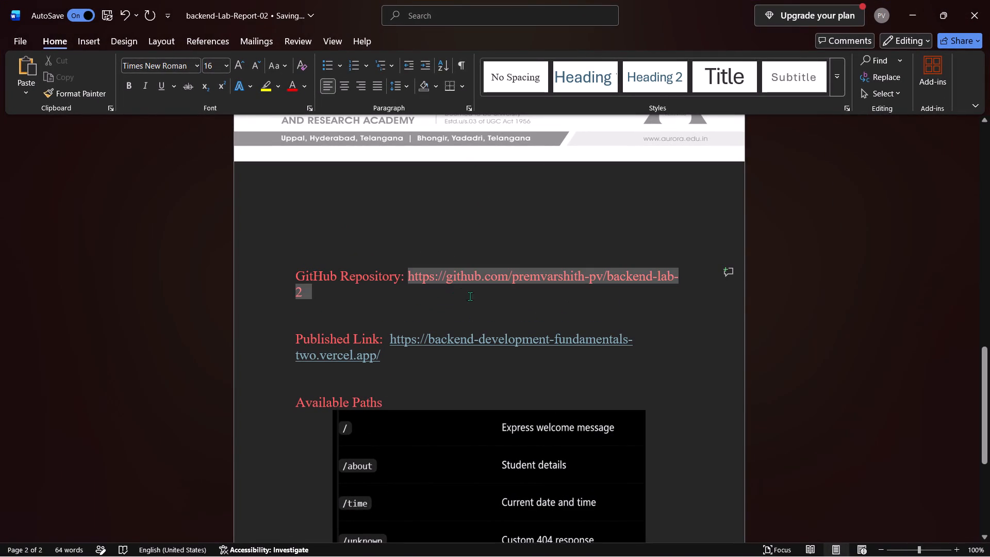
{"action": "left_click_drag", "start_coordinate": [470, 297], "coordinate": [483, 302]}
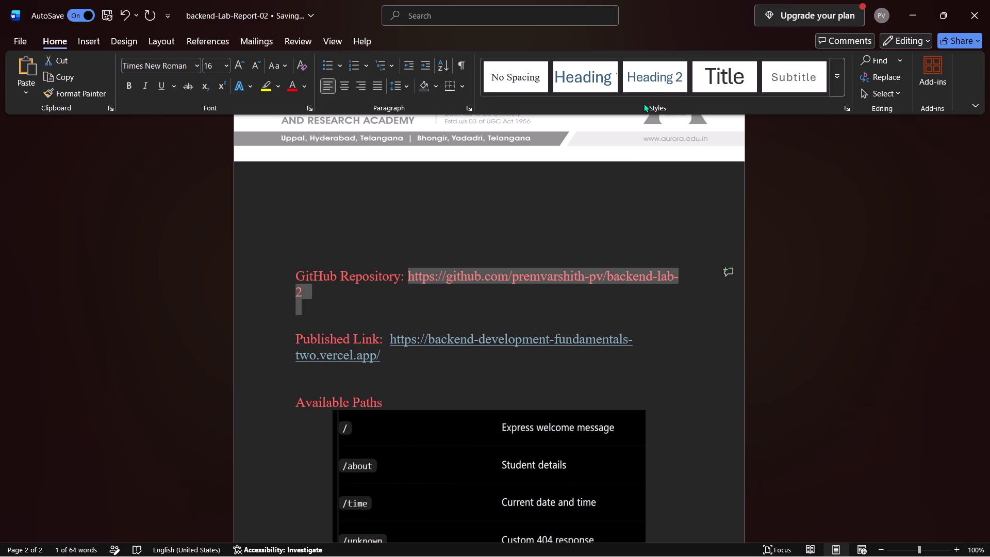
{"action": "left_click", "coordinate": [309, 83]}
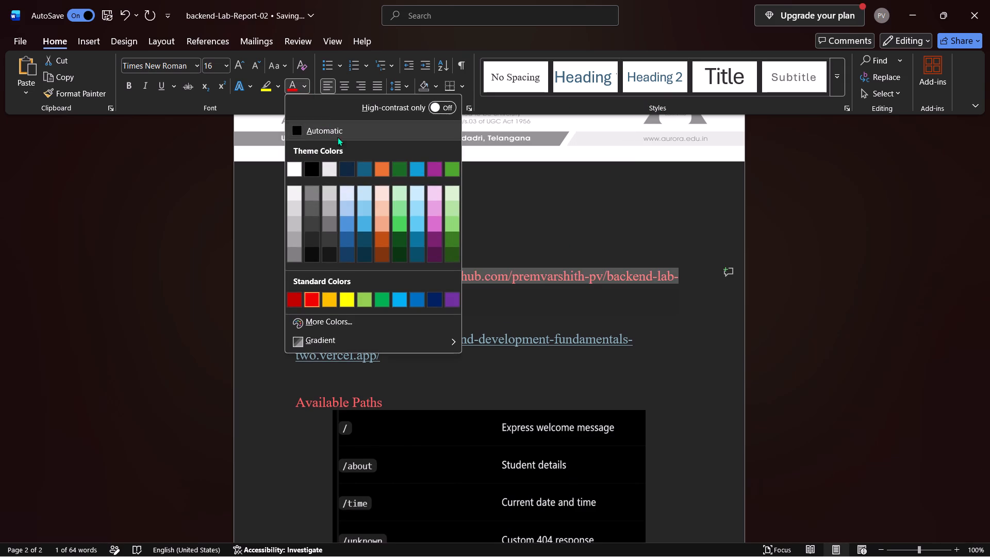
{"action": "left_click", "coordinate": [363, 166]}
{"action": "left_click", "coordinate": [389, 291]}
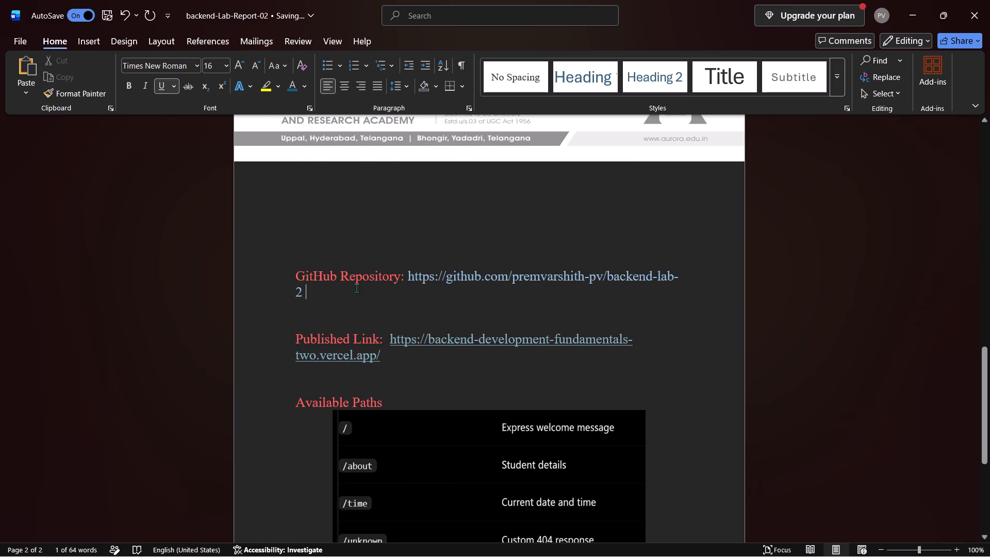
Move the GitHub repository address onto its own line below the "GitHub Repository:" label.
{"action": "left_click_drag", "start_coordinate": [403, 273], "coordinate": [481, 281]}
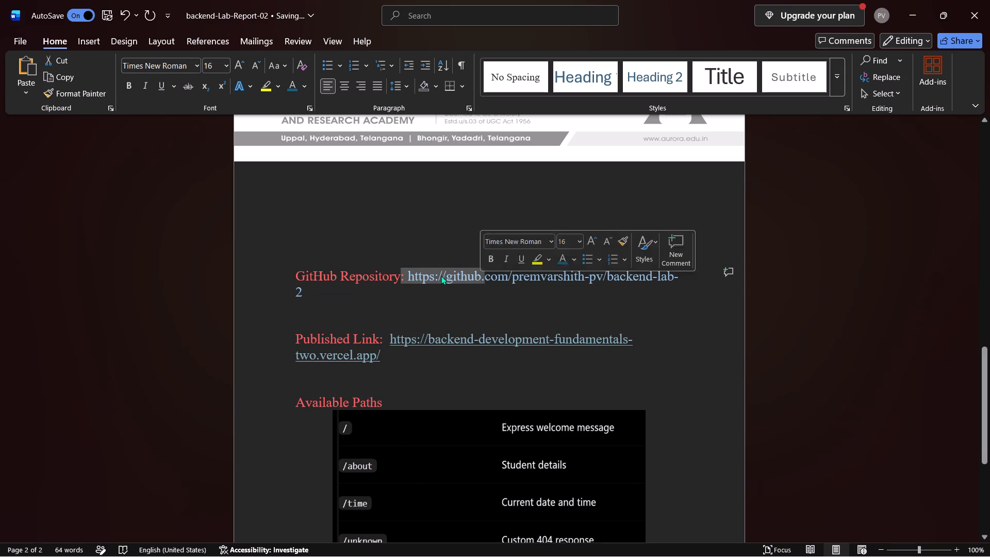
{"action": "left_click", "coordinate": [407, 276]}
{"action": "key", "text": "Return"}
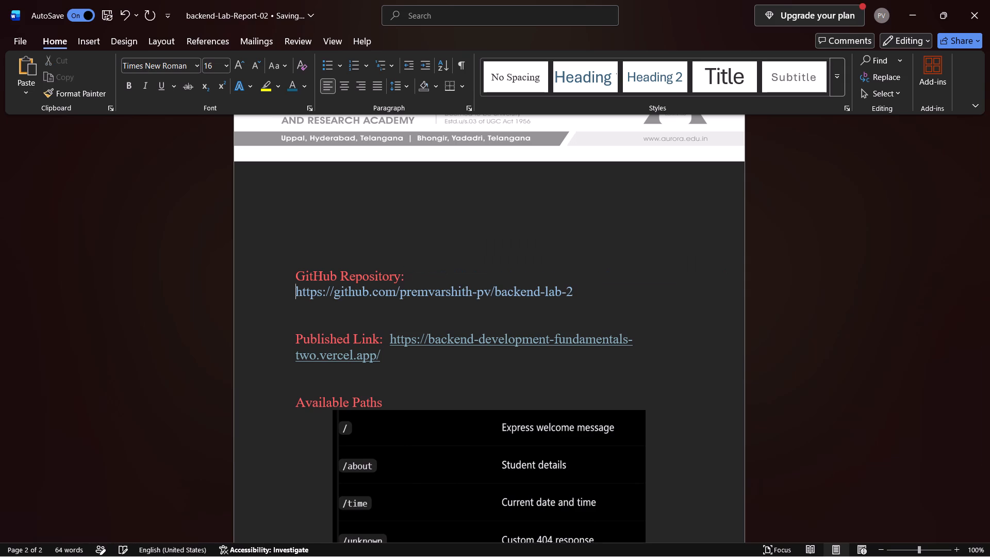
Delete the old Vercel address after the "Published Link:" label.
{"action": "scroll", "coordinate": [412, 272], "scroll_direction": "down", "scroll_amount": 2}
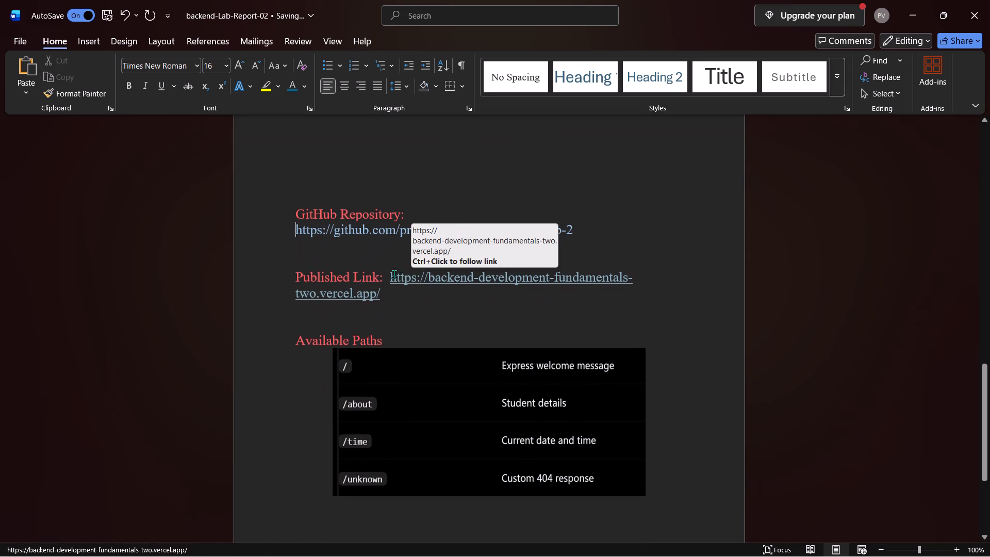
{"action": "left_click_drag", "start_coordinate": [391, 273], "coordinate": [422, 308]}
{"action": "key", "text": "BackSpace"}
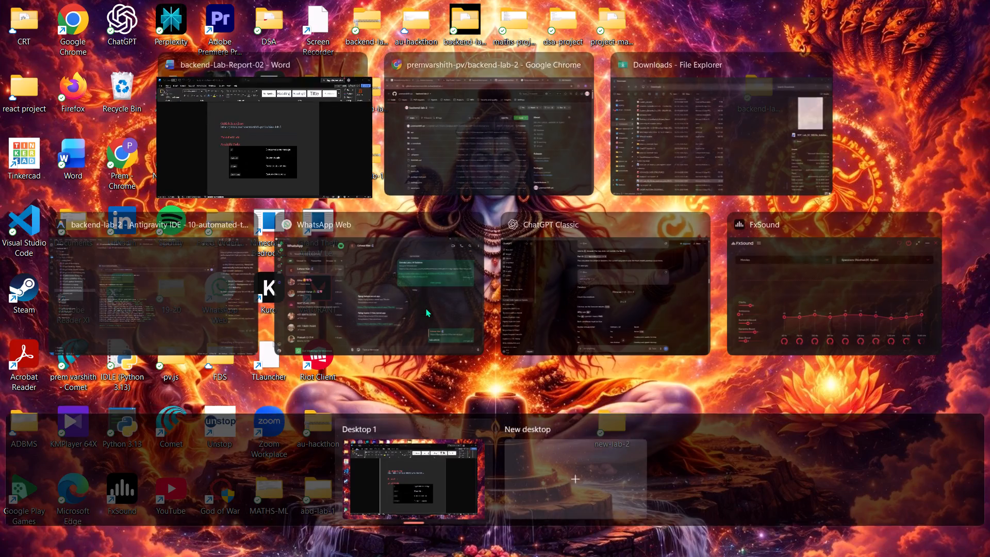
In Chrome, remove /books/ from the Lab 2 deployment address, load backend-lab-2-pv.vercel.app and turn on Pretty-print.
{"action": "left_click", "coordinate": [494, 154]}
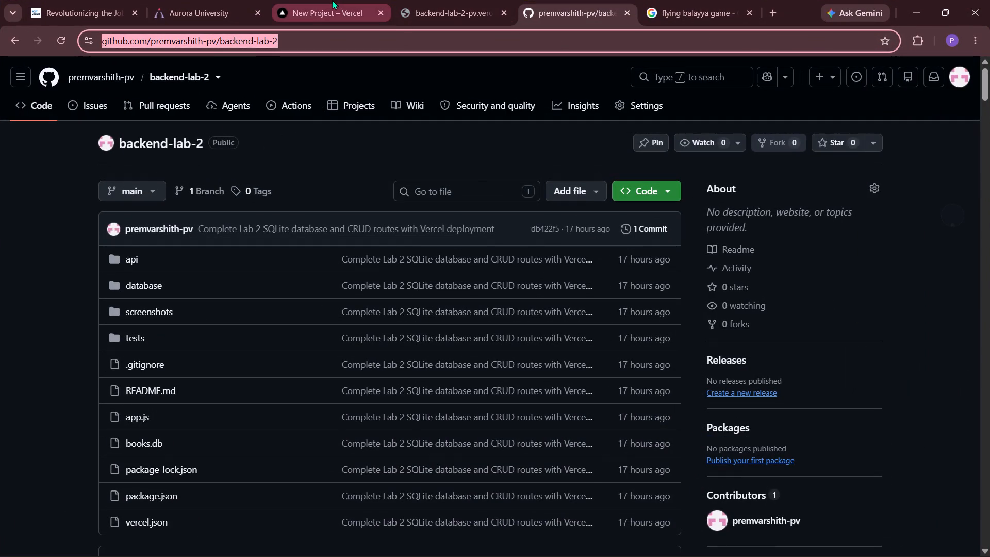
{"action": "left_click", "coordinate": [330, 0]}
{"action": "left_click", "coordinate": [426, 0]}
{"action": "left_click", "coordinate": [393, 39]}
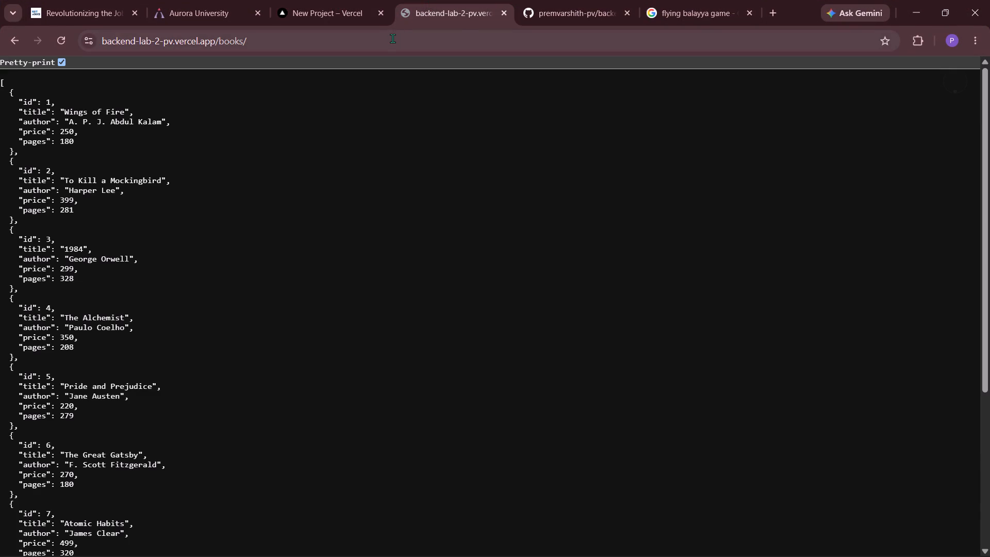
{"action": "left_click", "coordinate": [392, 39]}
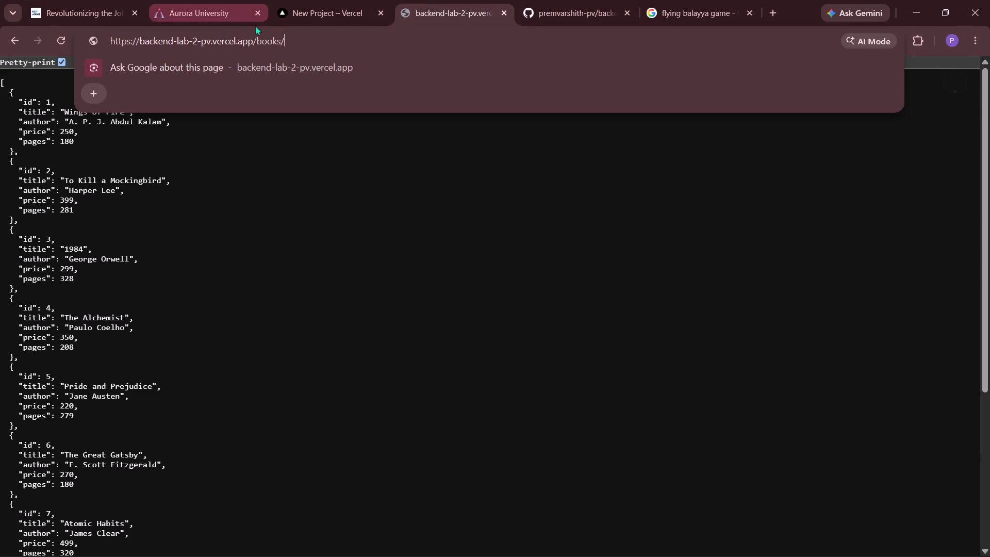
{"action": "left_click_drag", "start_coordinate": [254, 36], "coordinate": [295, 43]}
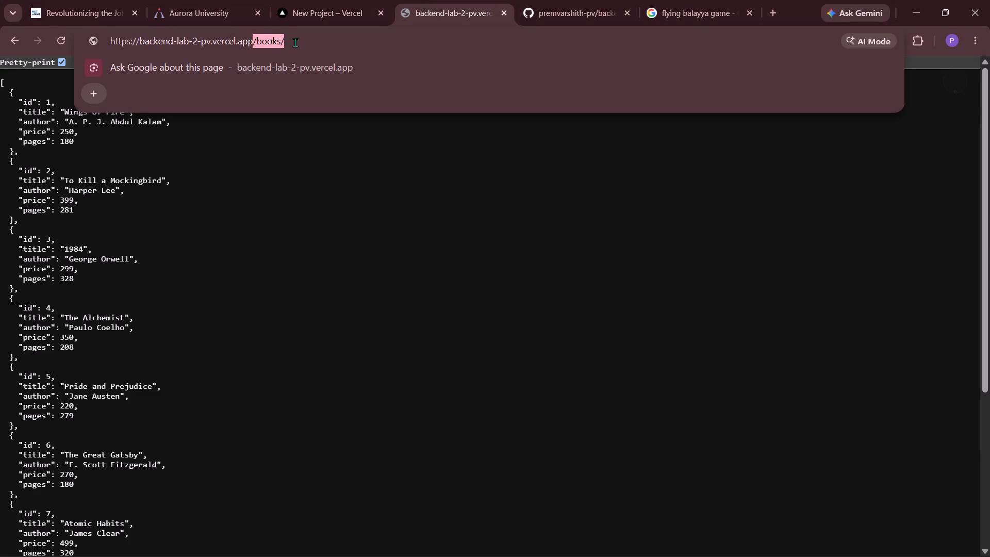
{"action": "key", "text": "BackSpace"}
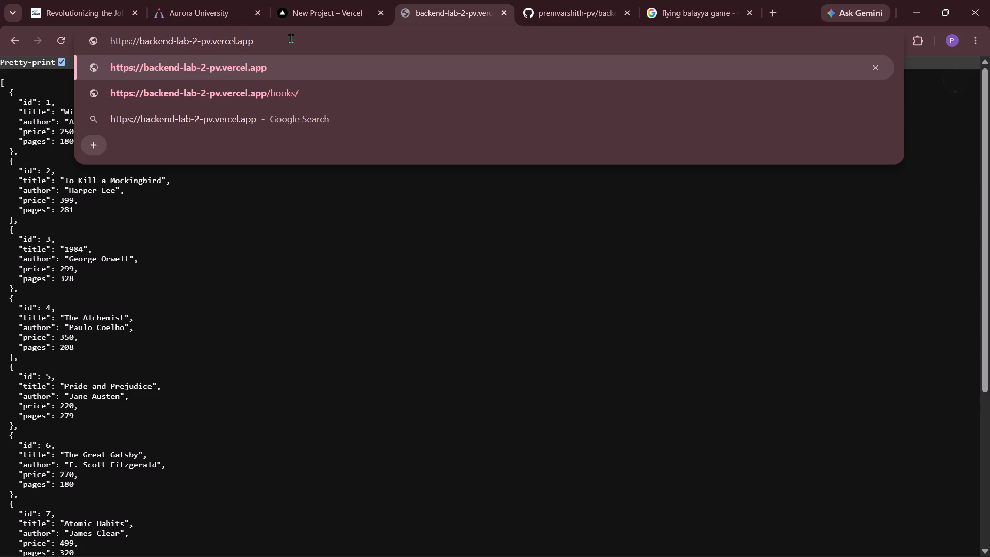
{"action": "key", "text": "Return"}
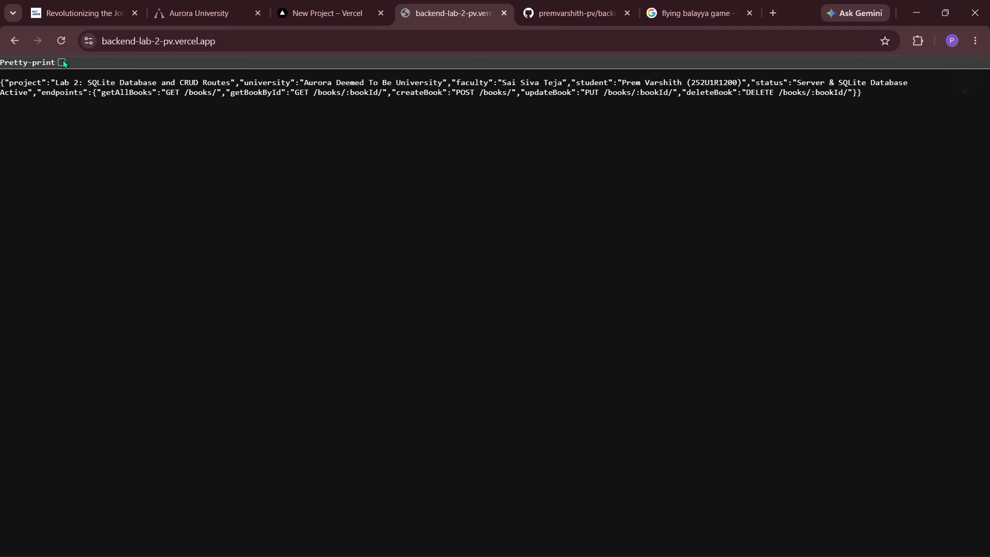
{"action": "left_click", "coordinate": [63, 59]}
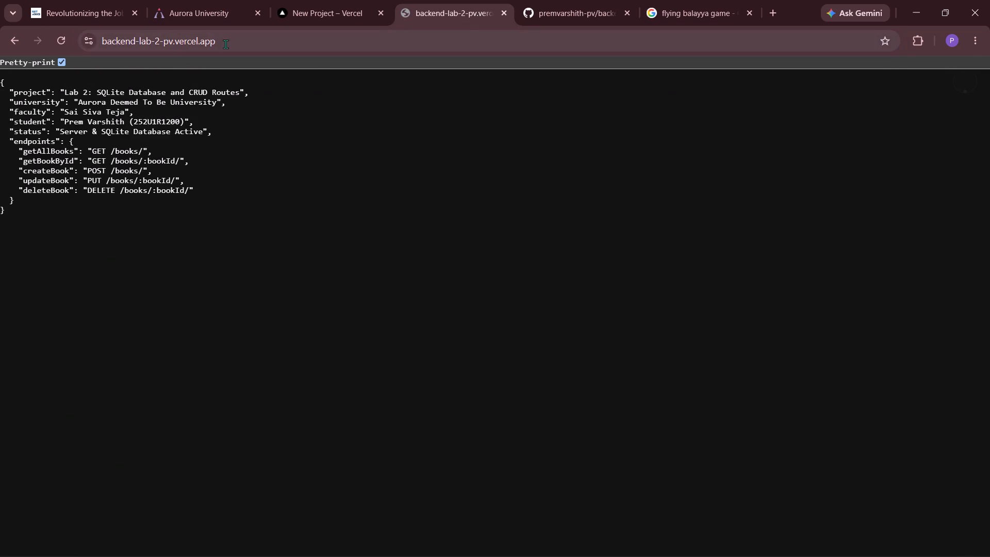
Copy the web address of the deployment's root page.
{"action": "left_click", "coordinate": [226, 44]}
{"action": "key", "text": "ctrl+c"}
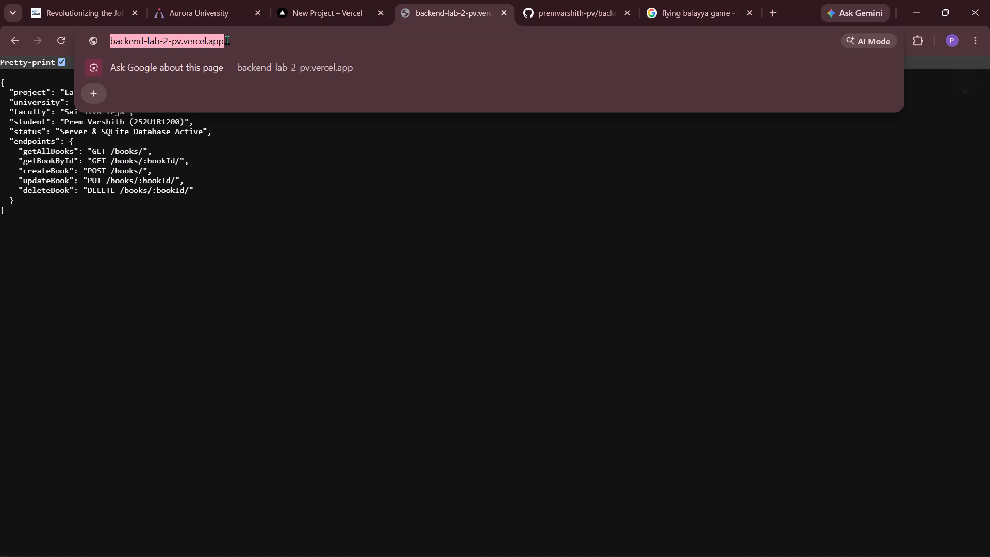
{"action": "left_click", "coordinate": [446, 140]}
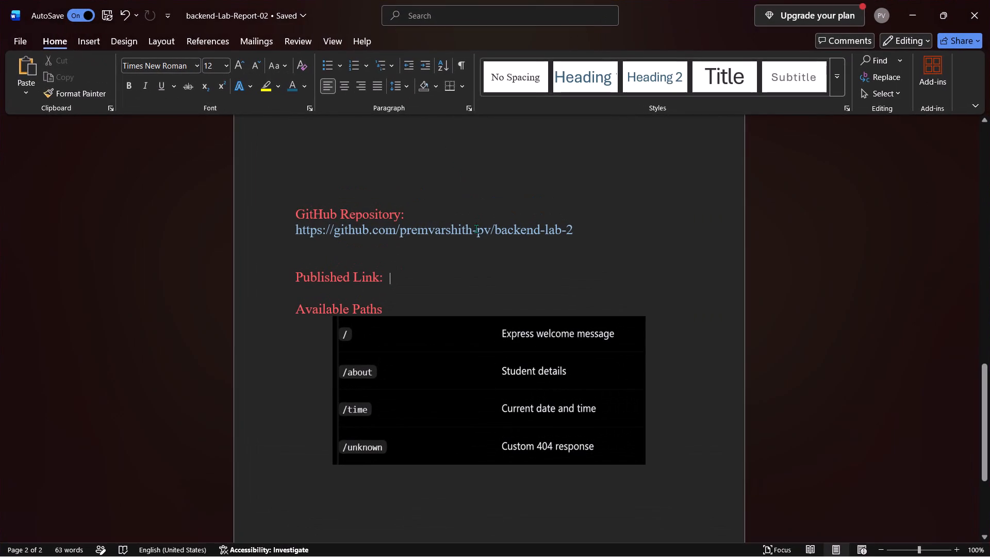
{"action": "key", "text": "ctrl+v"}
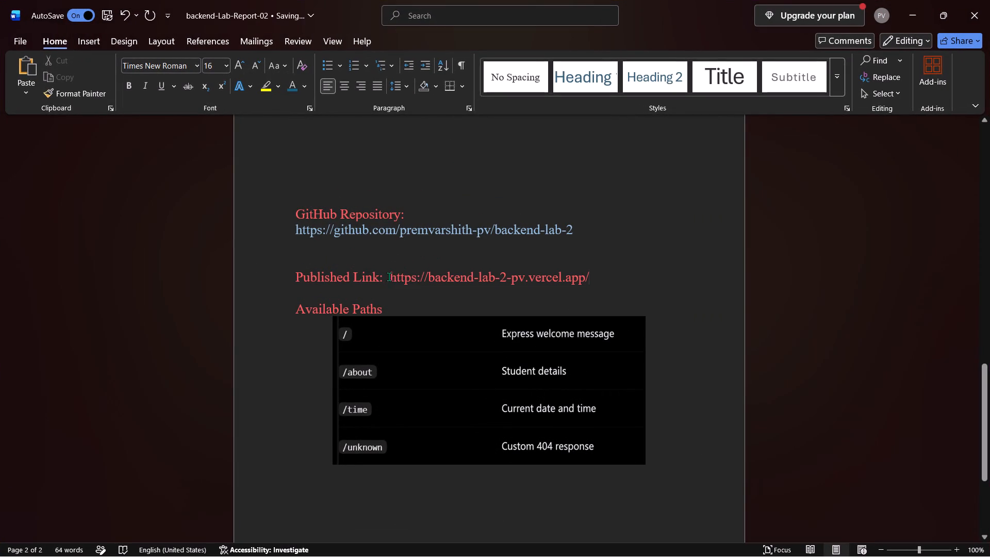
{"action": "left_click_drag", "start_coordinate": [387, 275], "coordinate": [622, 283]}
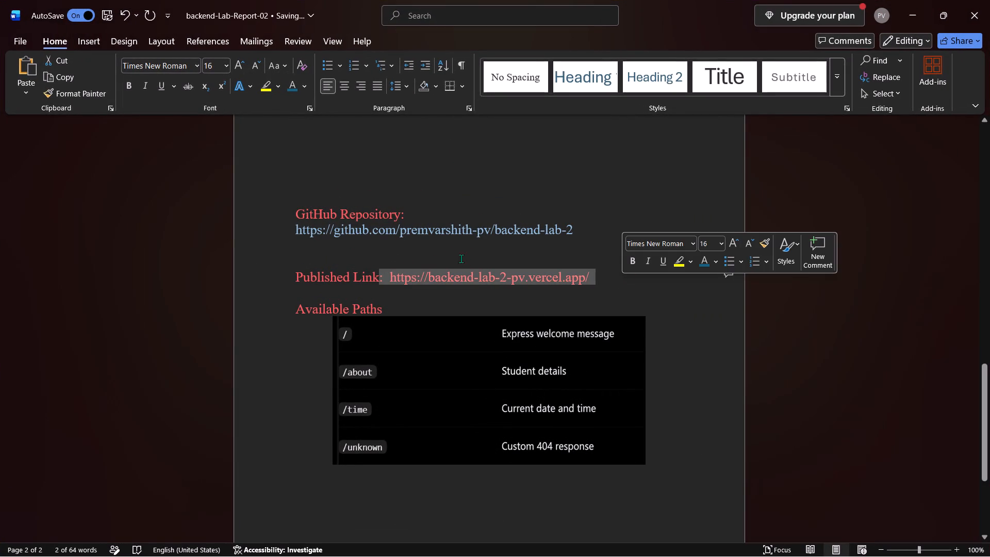
{"action": "left_click", "coordinate": [706, 259]}
{"action": "left_click", "coordinate": [637, 275]}
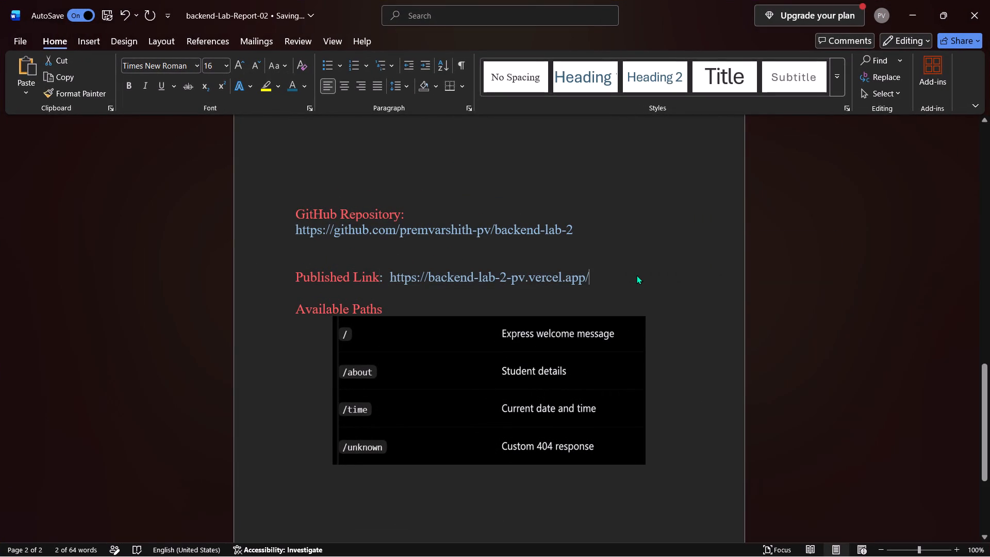
Delete the Lab 1 paths picture under "Available Paths" and add two line breaks in its place.
{"action": "scroll", "coordinate": [549, 266], "scroll_direction": "down", "scroll_amount": 4}
{"action": "left_click", "coordinate": [517, 265]}
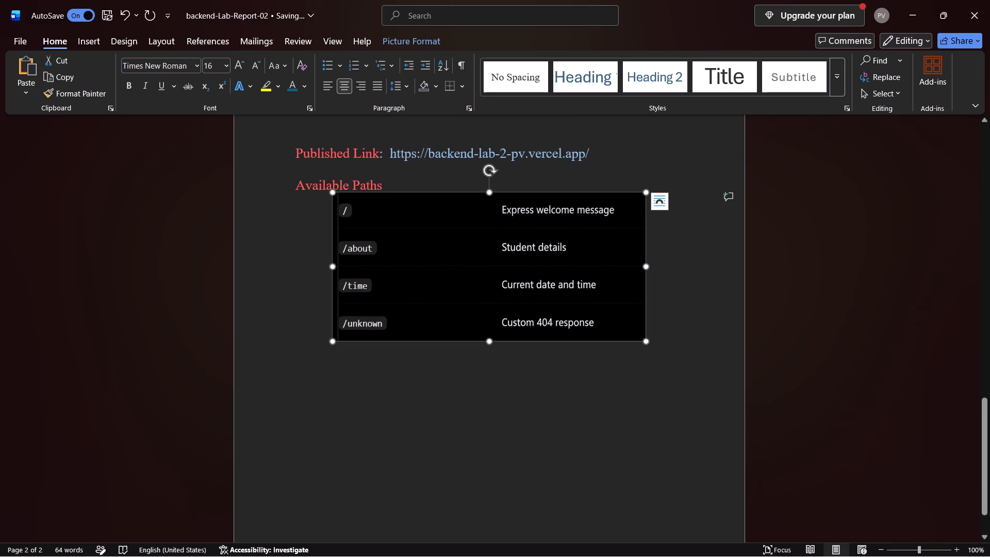
{"action": "key", "text": "BackSpace"}
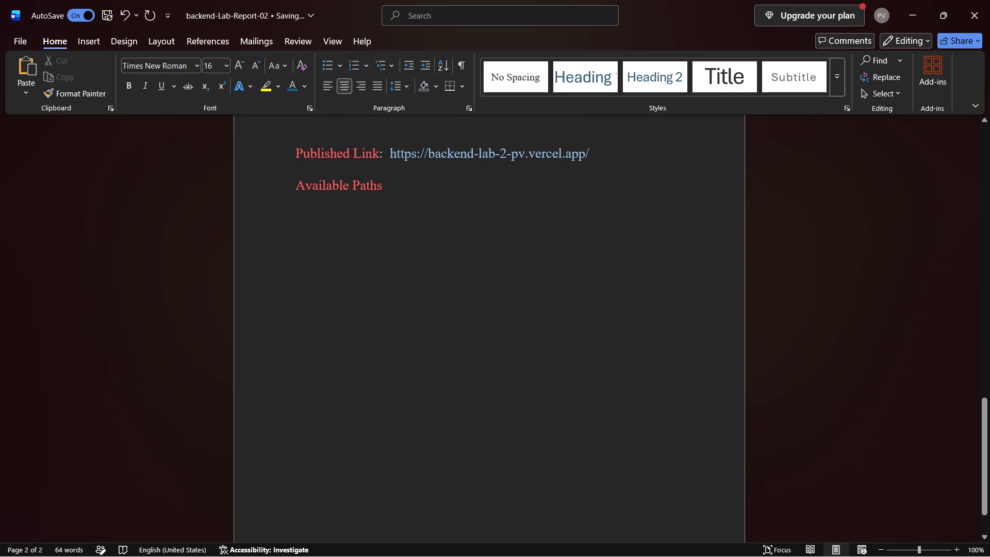
{"action": "key", "text": "Return"}
{"action": "key", "text": "Return"}
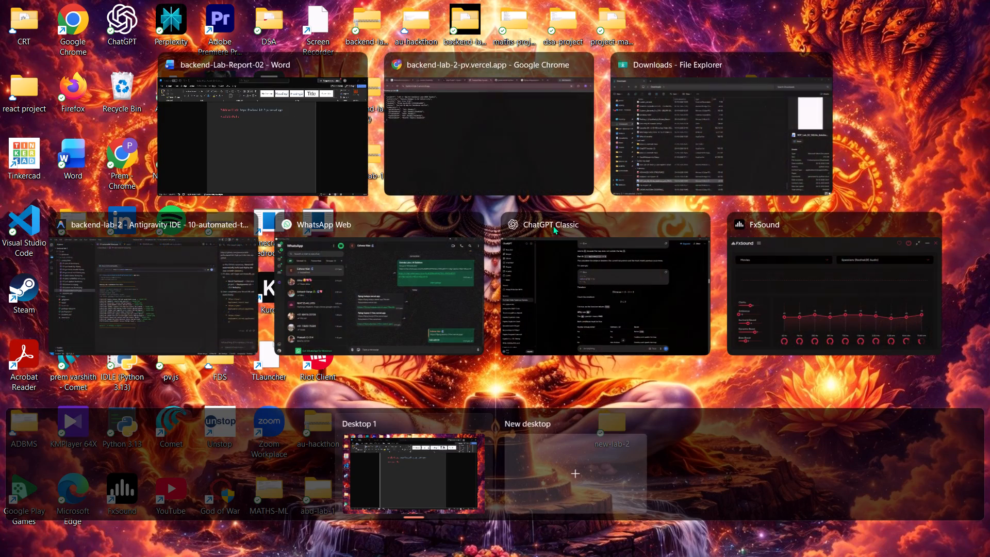
In Chrome, open the README.md file of the backend-lab-2 repository on GitHub.
{"action": "left_click", "coordinate": [515, 152]}
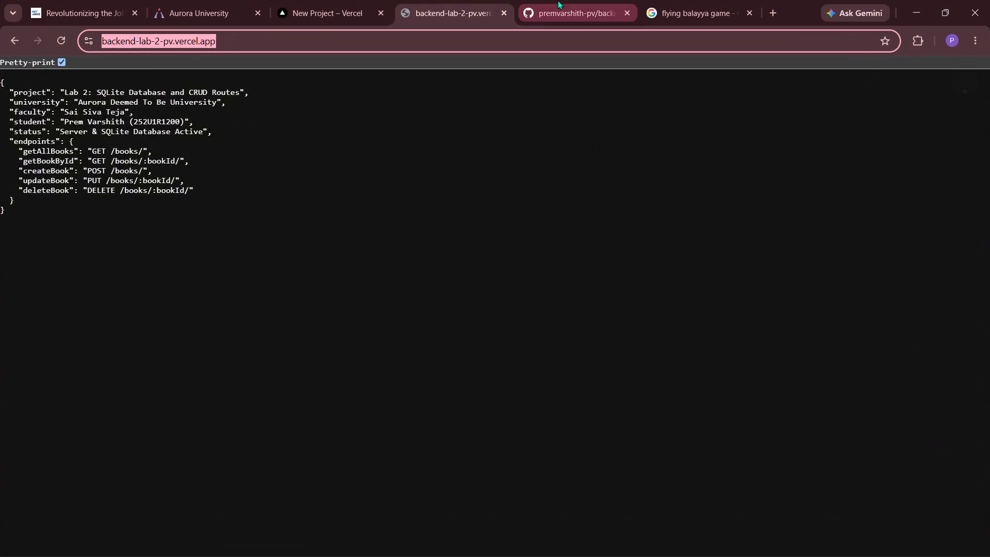
{"action": "left_click", "coordinate": [559, 0]}
{"action": "scroll", "coordinate": [198, 386], "scroll_direction": "down", "scroll_amount": 1}
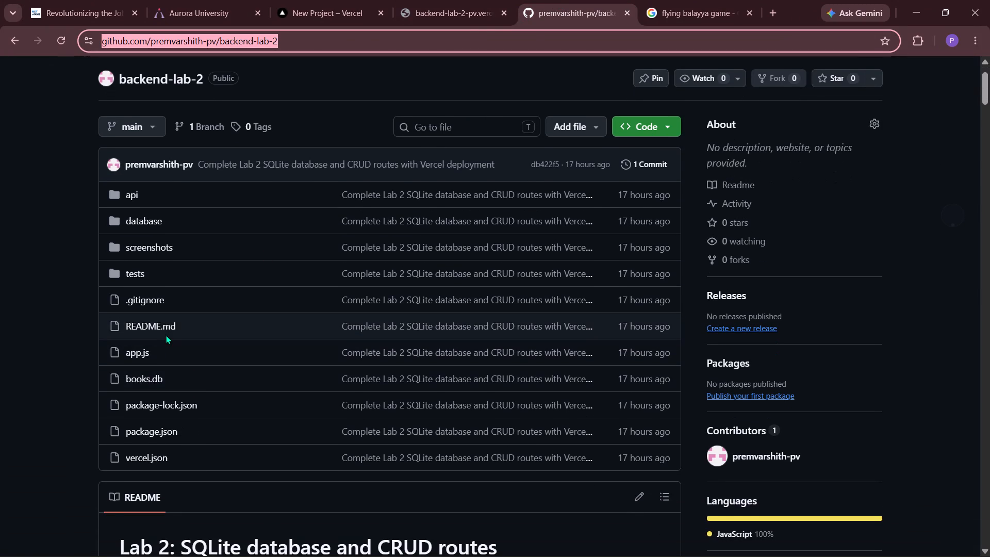
{"action": "left_click", "coordinate": [213, 328]}
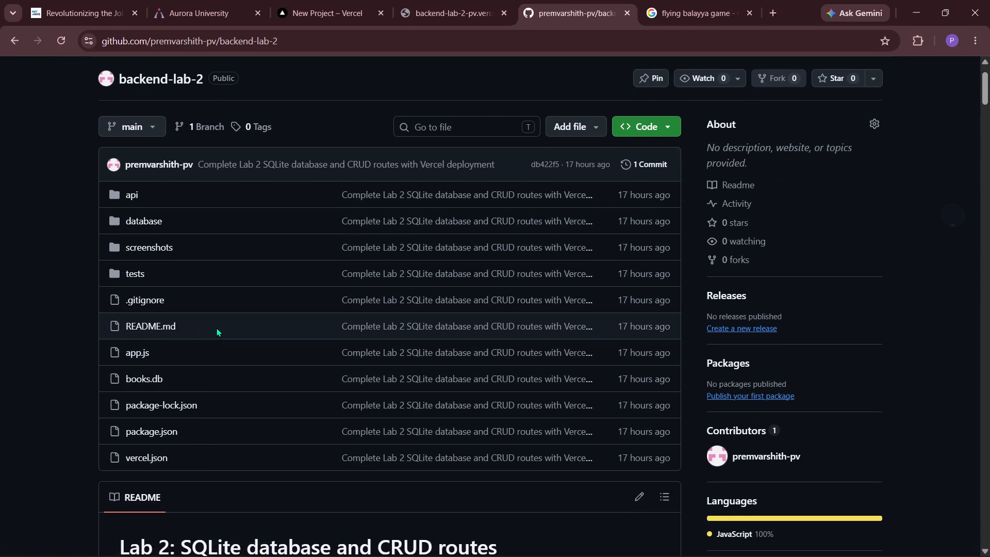
{"action": "double_click", "coordinate": [179, 324]}
{"action": "left_click", "coordinate": [146, 328]}
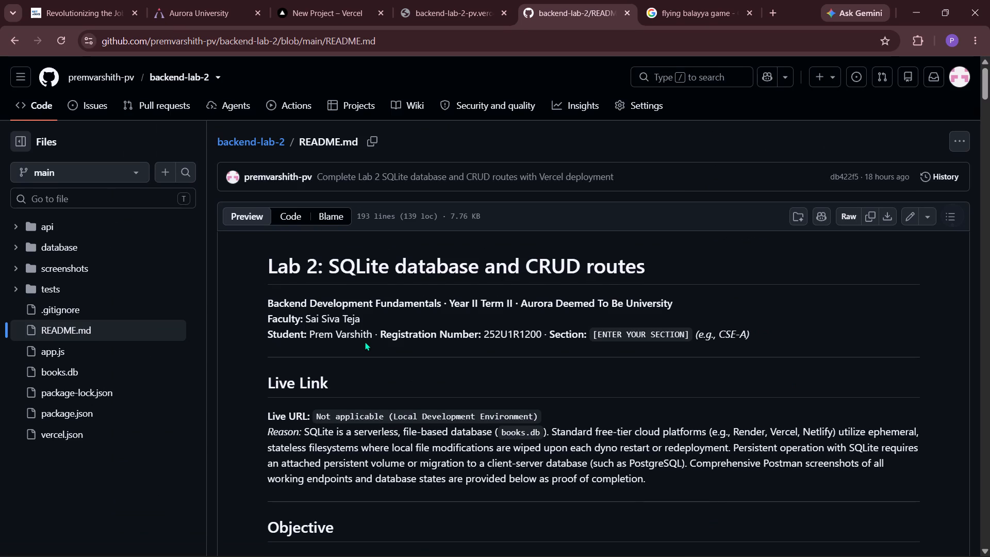
Examine the README's endpoints table and the API screenshots section for the available Lab 2 paths.
{"action": "scroll", "coordinate": [365, 341], "scroll_direction": "down", "scroll_amount": 15}
{"action": "scroll", "coordinate": [365, 341], "scroll_direction": "down", "scroll_amount": 8}
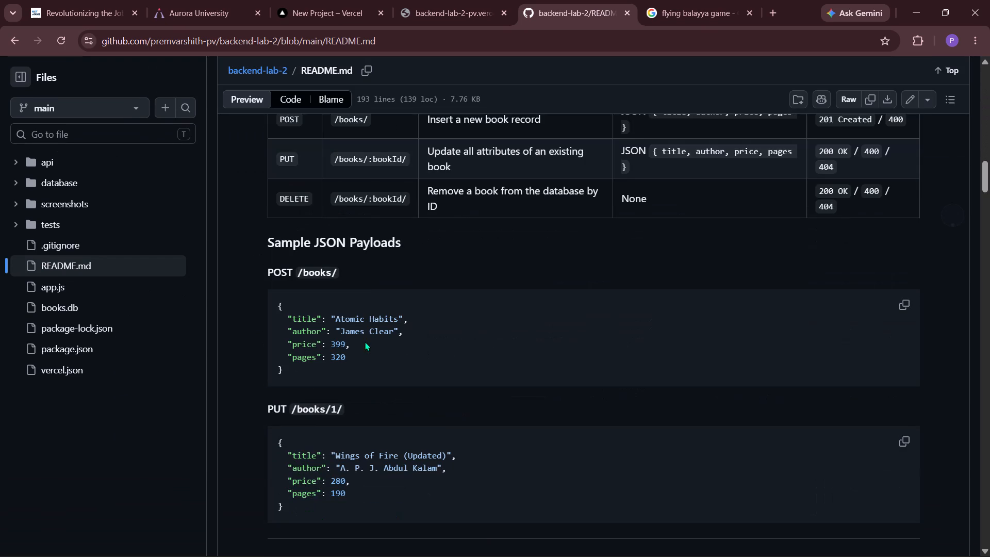
{"action": "scroll", "coordinate": [365, 341], "scroll_direction": "up", "scroll_amount": 3}
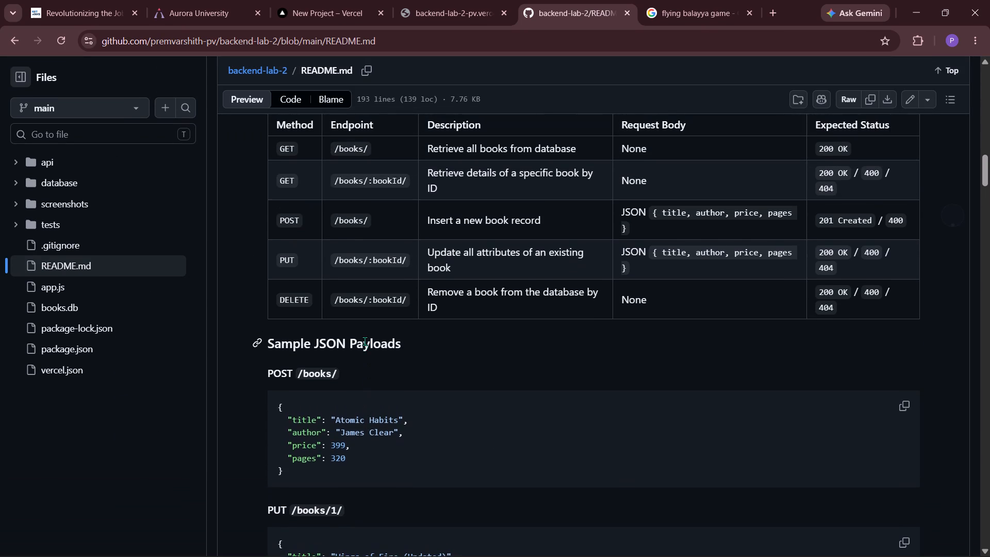
{"action": "scroll", "coordinate": [365, 341], "scroll_direction": "up", "scroll_amount": 1}
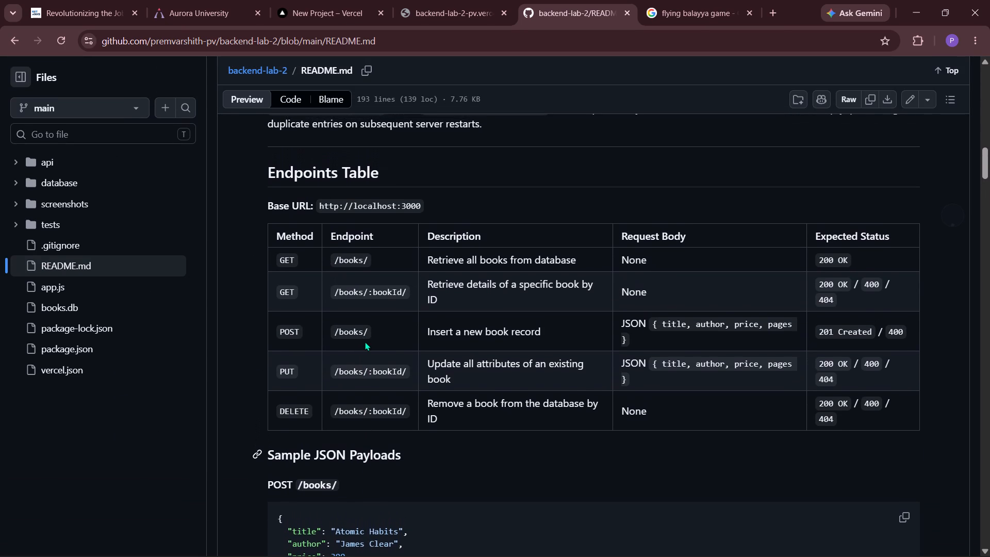
{"action": "scroll", "coordinate": [365, 341], "scroll_direction": "up", "scroll_amount": 2}
{"action": "scroll", "coordinate": [368, 342], "scroll_direction": "down", "scroll_amount": 1}
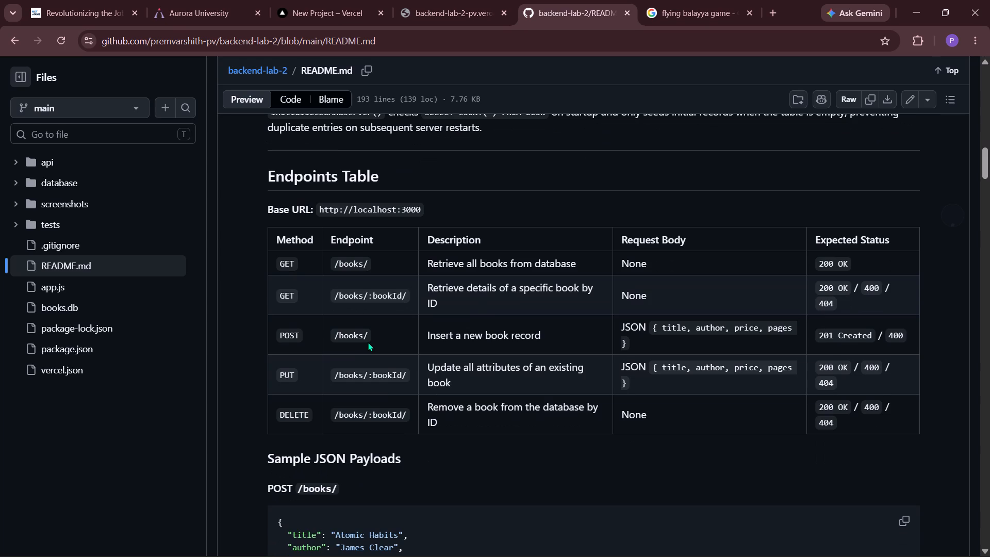
{"action": "scroll", "coordinate": [368, 342], "scroll_direction": "down", "scroll_amount": 10}
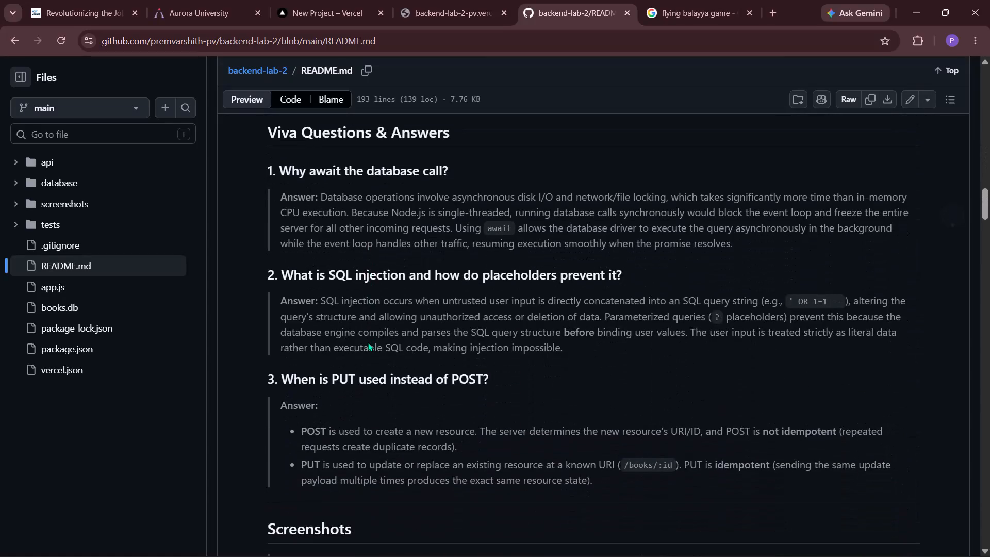
{"action": "scroll", "coordinate": [368, 342], "scroll_direction": "down", "scroll_amount": 8}
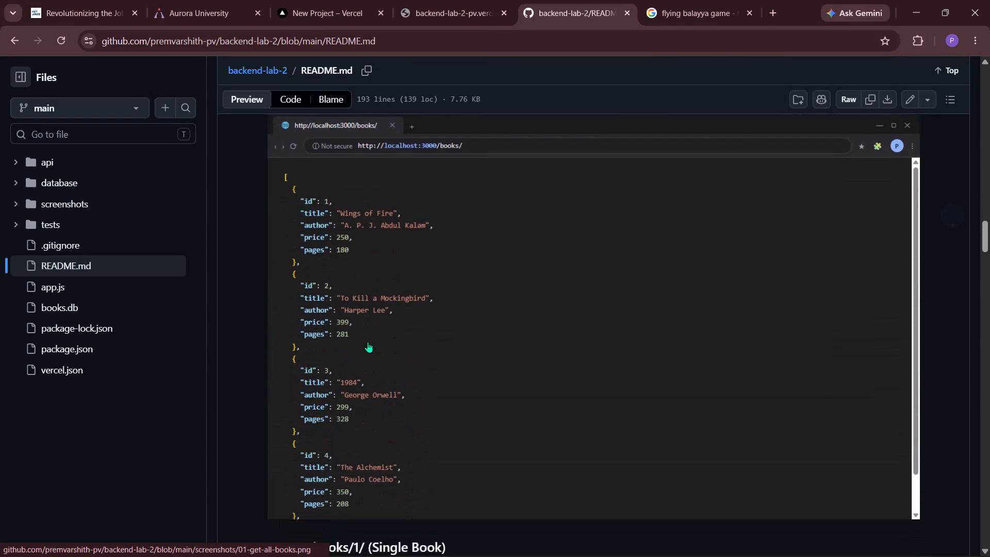
{"action": "scroll", "coordinate": [368, 342], "scroll_direction": "up", "scroll_amount": 2}
{"action": "scroll", "coordinate": [368, 342], "scroll_direction": "down", "scroll_amount": 6}
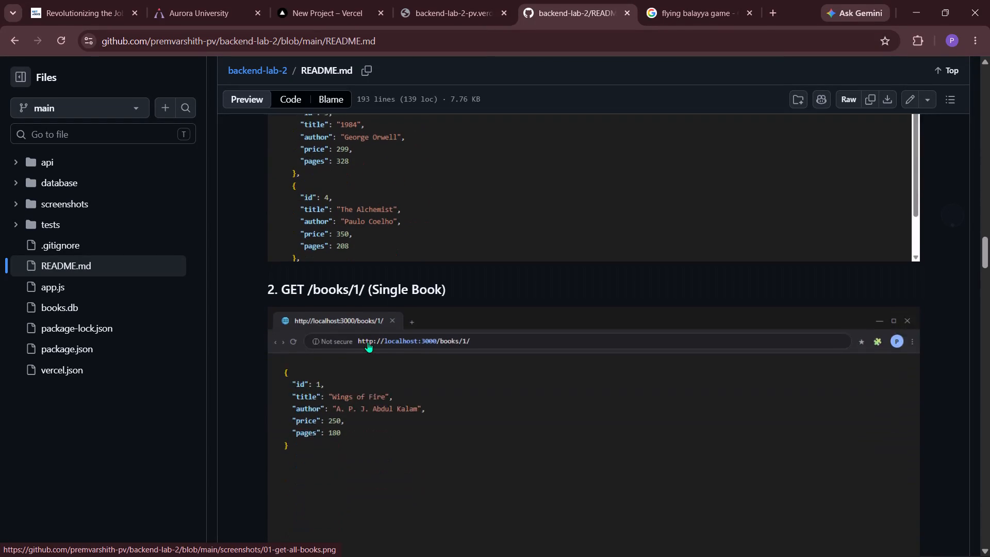
{"action": "scroll", "coordinate": [368, 342], "scroll_direction": "down", "scroll_amount": 10}
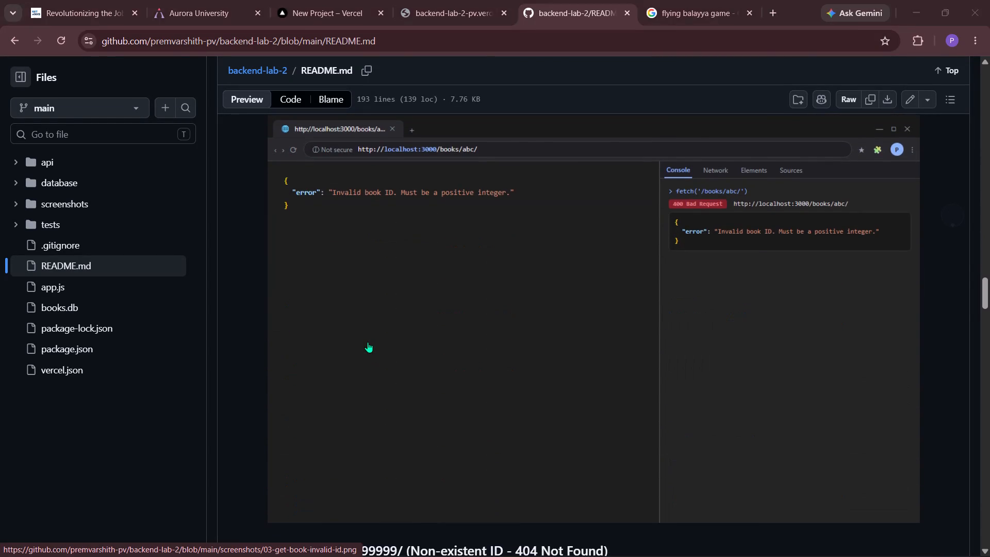
In Word, add a colon after the "Available Paths" heading and start new lines below it.
{"action": "left_click", "coordinate": [494, 148]}
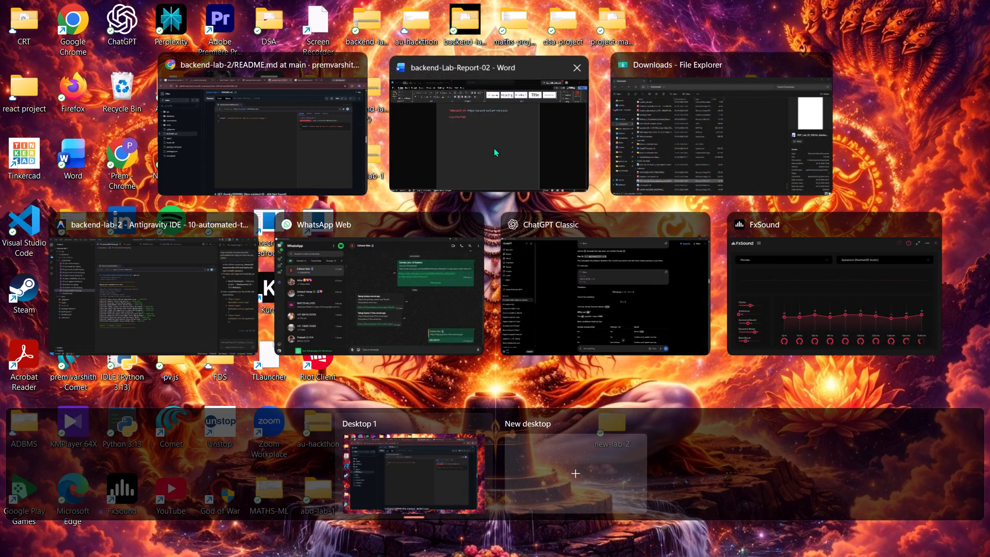
{"action": "left_click", "coordinate": [398, 192]}
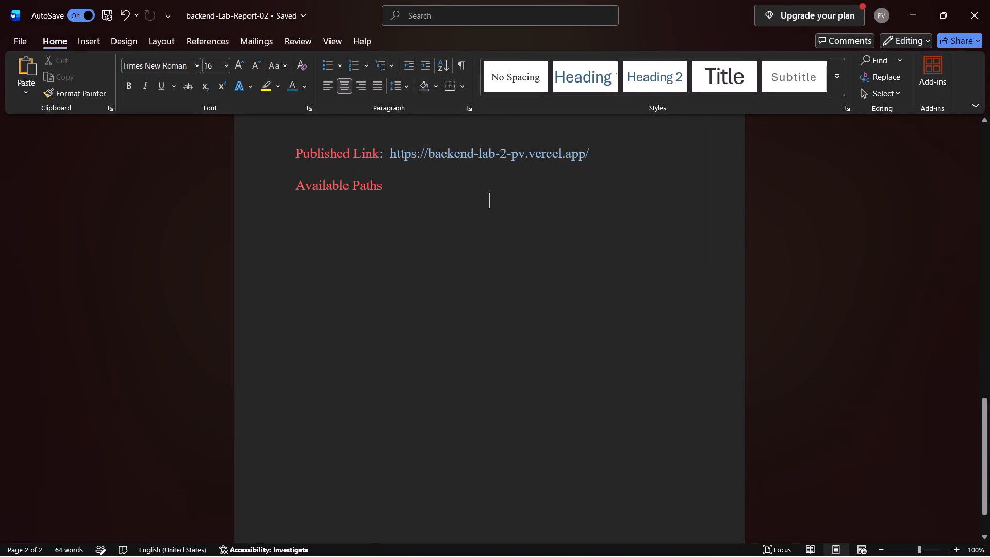
{"action": "left_click", "coordinate": [391, 179]}
{"action": "key", "text": "shift+colon"}
{"action": "key", "text": "Return"}
{"action": "key", "text": "Return"}
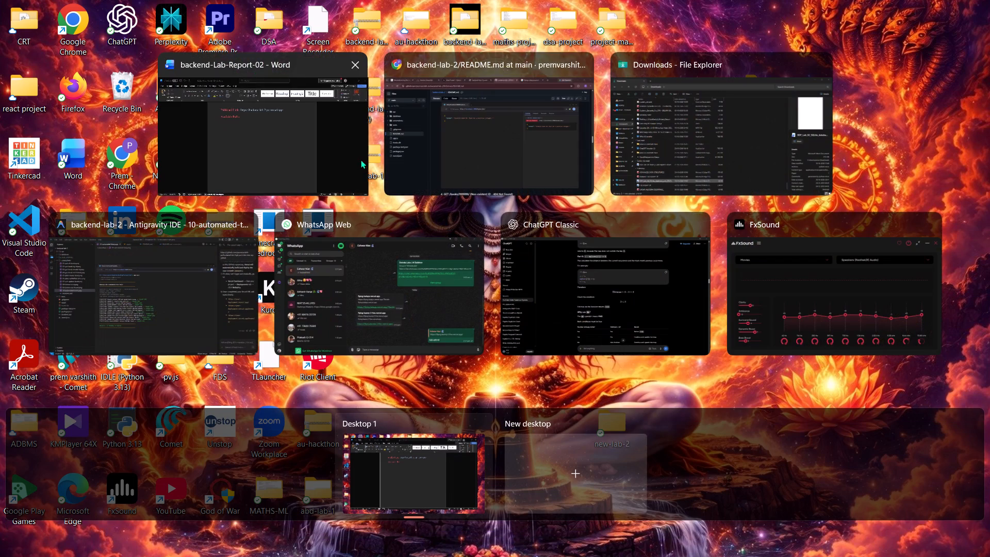
In Chrome, copy the path /books/ from the README's "1. GET /books/ (All Books)" heading.
{"action": "left_click", "coordinate": [450, 144]}
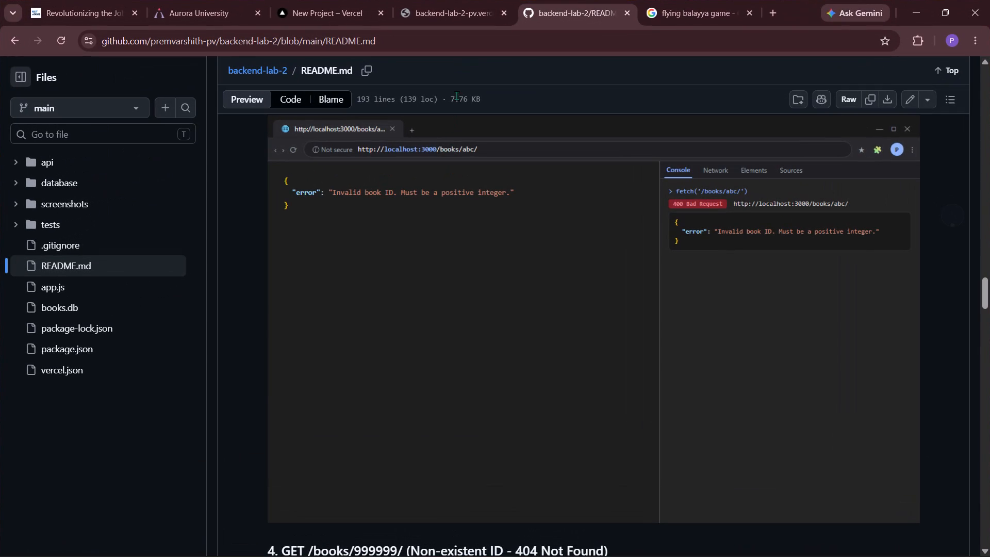
{"action": "scroll", "coordinate": [432, 278], "scroll_direction": "up", "scroll_amount": 5}
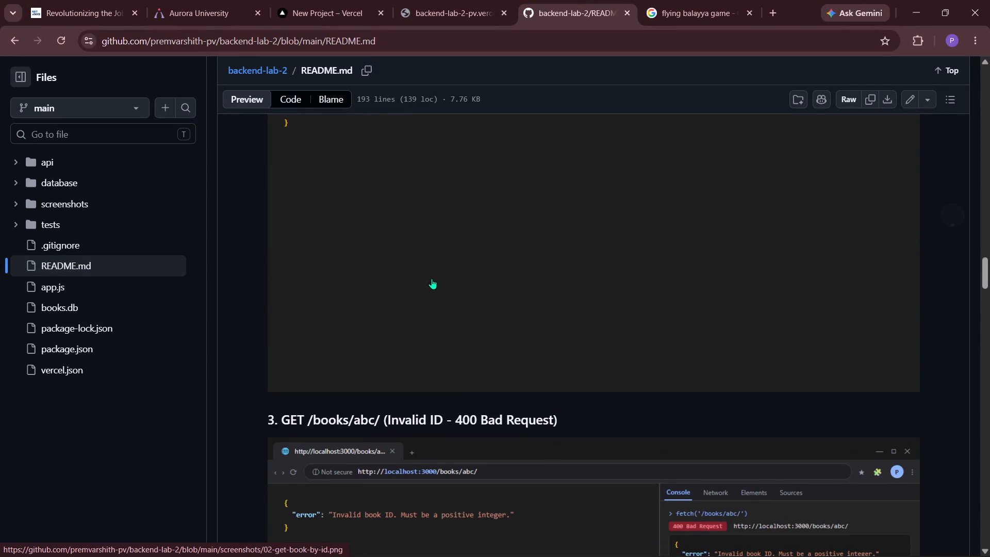
{"action": "scroll", "coordinate": [424, 316], "scroll_direction": "up", "scroll_amount": 7}
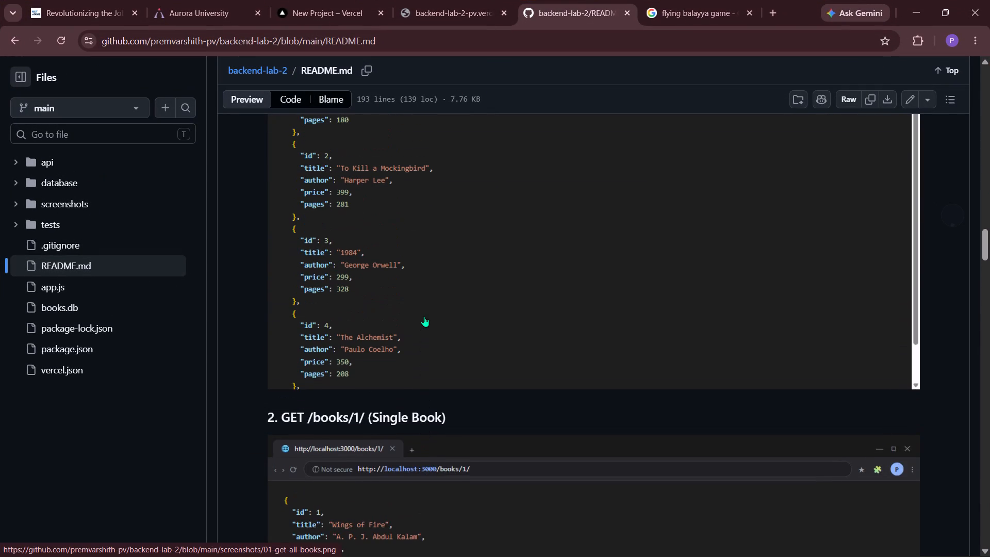
{"action": "scroll", "coordinate": [424, 316], "scroll_direction": "up", "scroll_amount": 7}
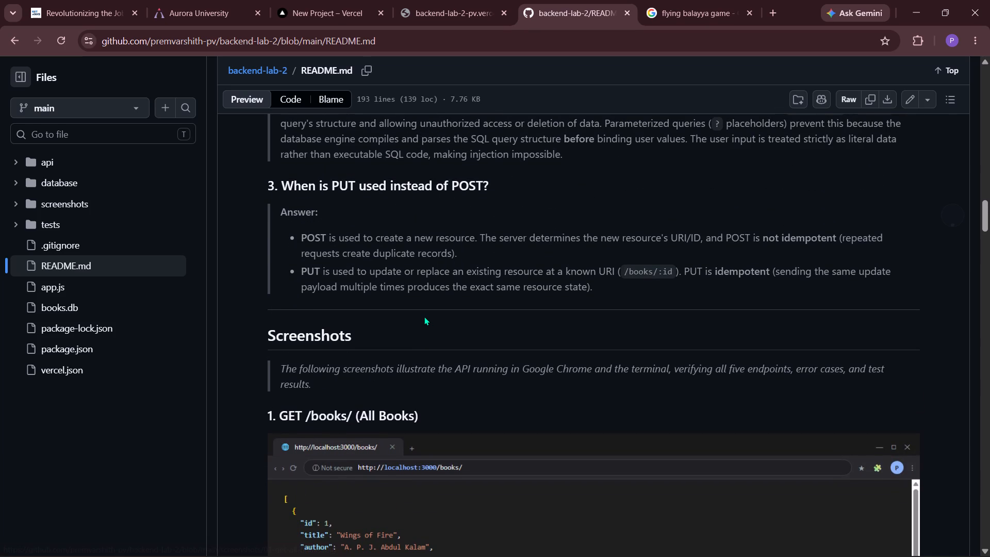
{"action": "scroll", "coordinate": [424, 316], "scroll_direction": "up", "scroll_amount": 2}
{"action": "scroll", "coordinate": [424, 316], "scroll_direction": "down", "scroll_amount": 4}
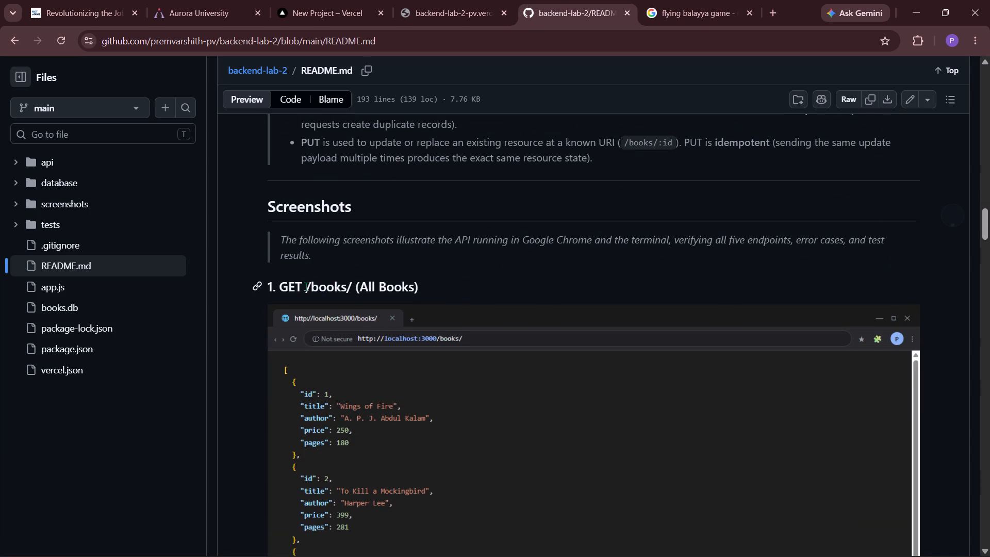
{"action": "left_click_drag", "start_coordinate": [306, 287], "coordinate": [353, 289]}
{"action": "key", "text": "ctrl+c"}
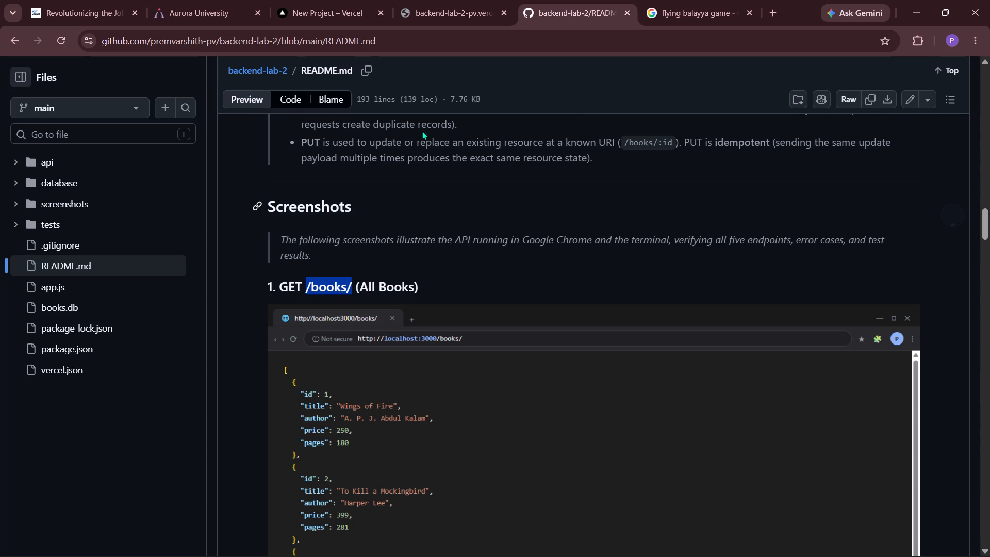
Append /books/ to the deployment's root address and load backend-lab-2-pv.vercel.app/books/.
{"action": "left_click", "coordinate": [431, 3]}
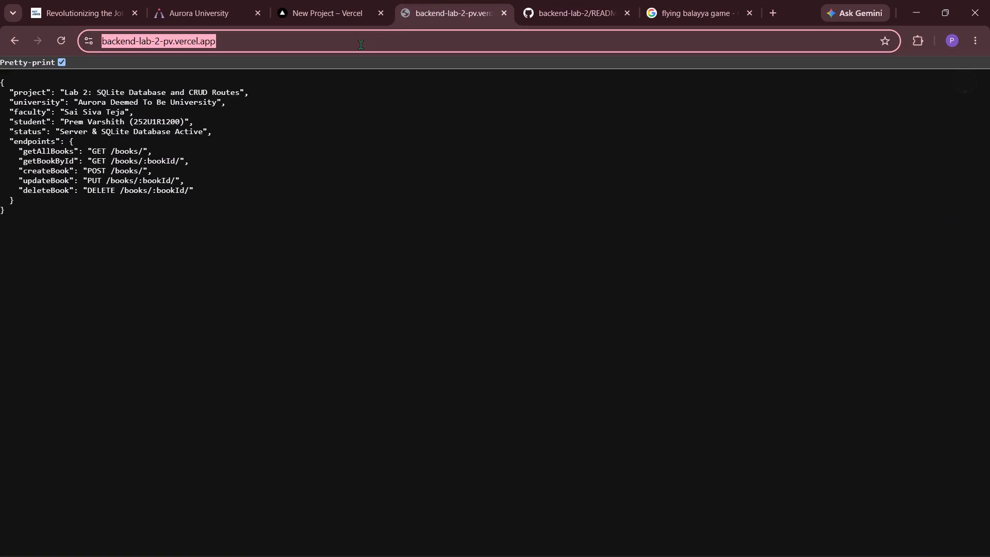
{"action": "left_click", "coordinate": [361, 45]}
{"action": "key", "text": "ctrl+v"}
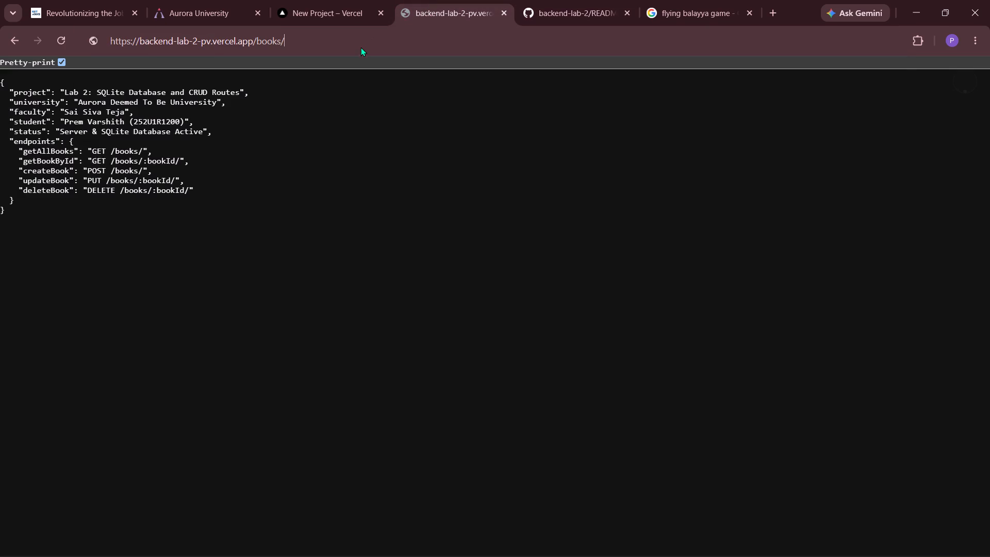
{"action": "key", "text": "Return"}
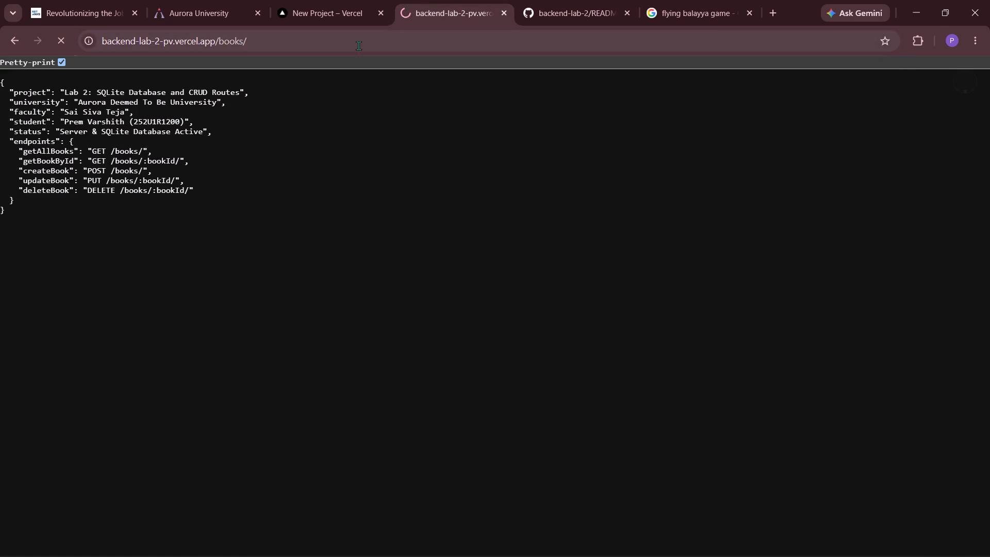
Copy the backend-lab-2-pv.vercel.app/books/ address from Chrome and paste it under the "Available Paths:" heading in Word.
{"action": "left_click", "coordinate": [272, 46]}
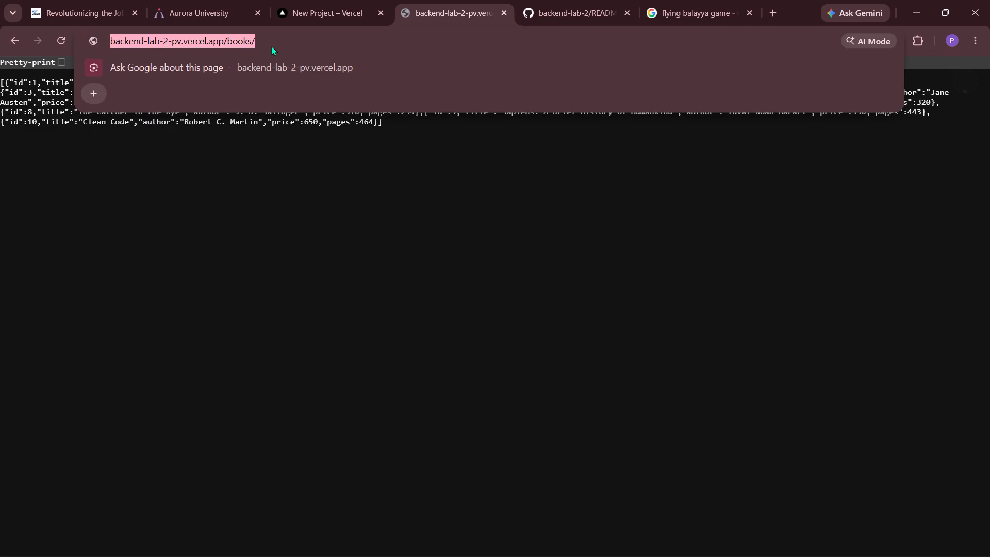
{"action": "key", "text": "ctrl+c"}
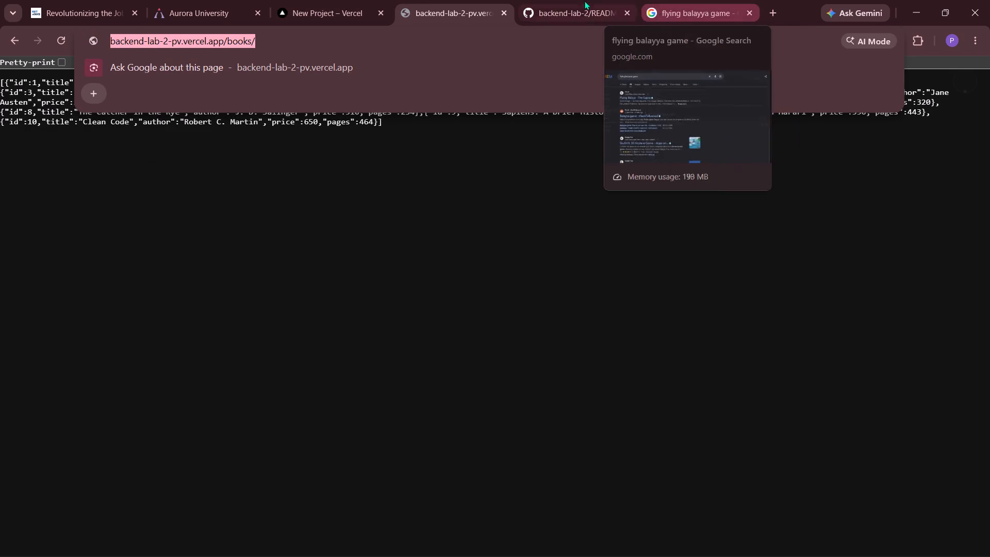
{"action": "left_click", "coordinate": [495, 152]}
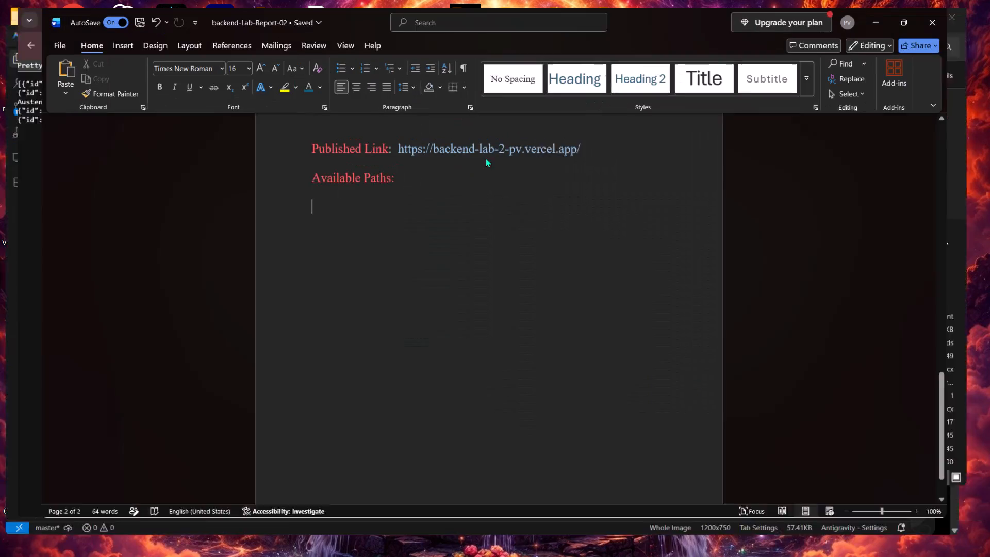
{"action": "key", "text": "ctrl+v"}
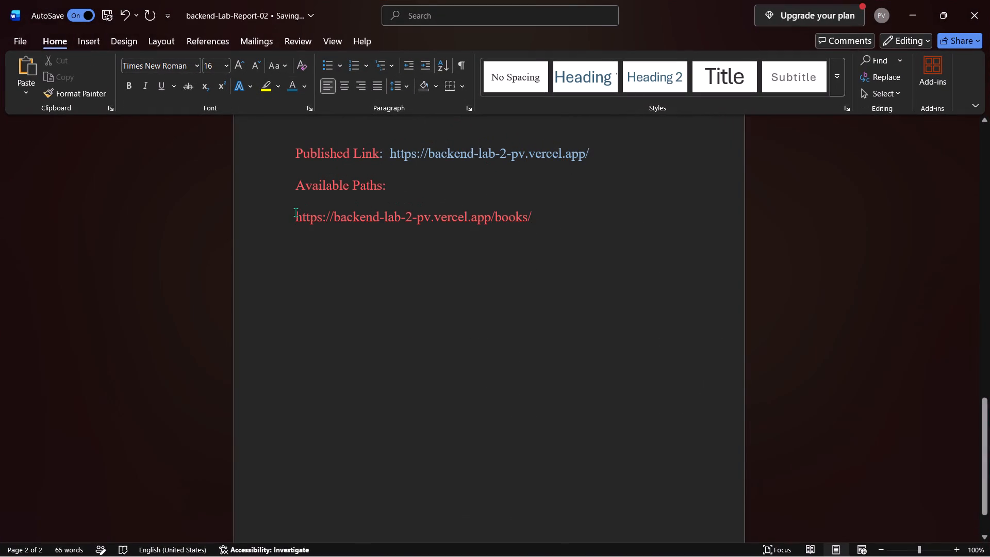
Insert the label "1st: " in front of the pasted /books/ address.
{"action": "left_click", "coordinate": [295, 214]}
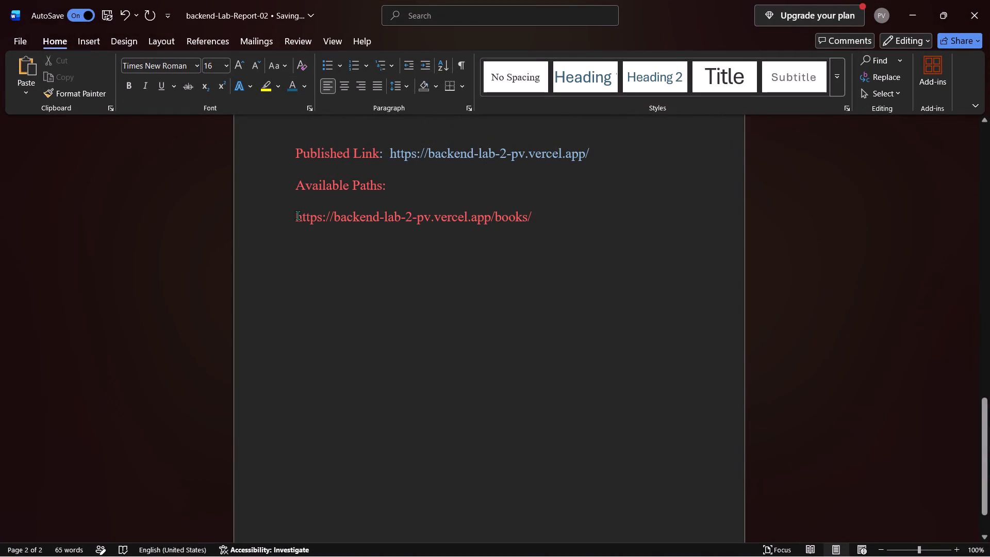
{"action": "left_click", "coordinate": [298, 216]}
{"action": "key", "text": "1"}
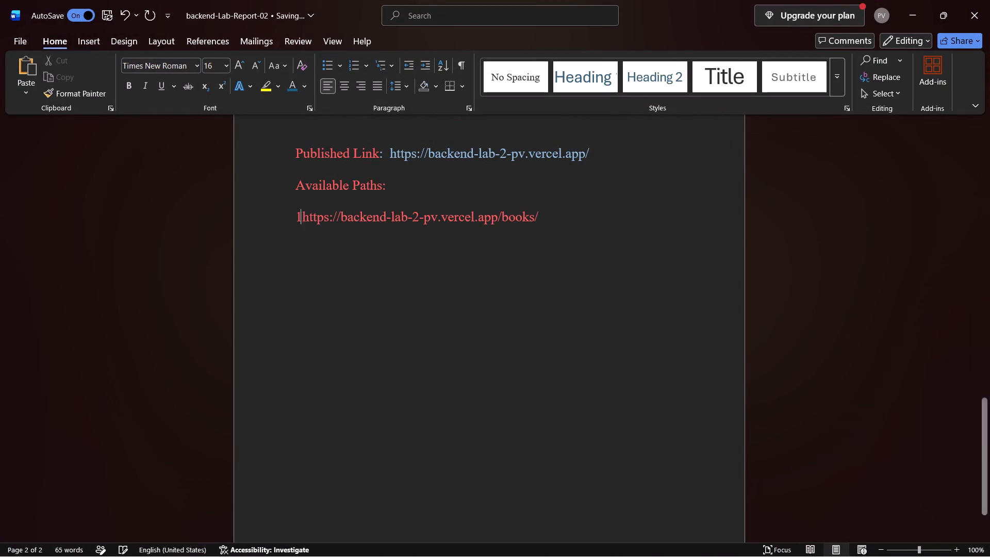
{"action": "type", "text": "st"}
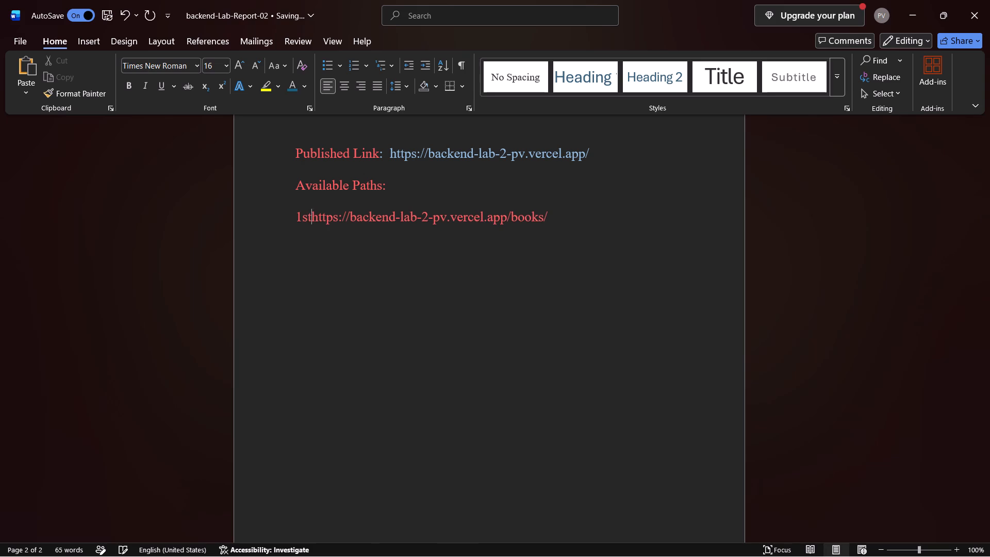
{"action": "type", "text": ":"}
{"action": "key", "text": "space"}
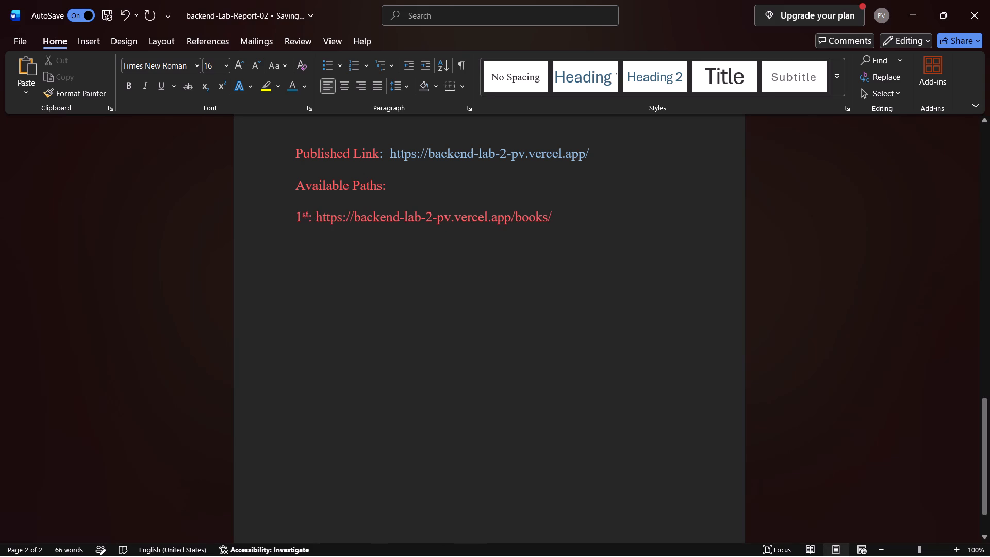
Recolour the /books/ address light blue to match the published link, leaving its "1st:" label red.
{"action": "left_click_drag", "start_coordinate": [315, 215], "coordinate": [444, 222]}
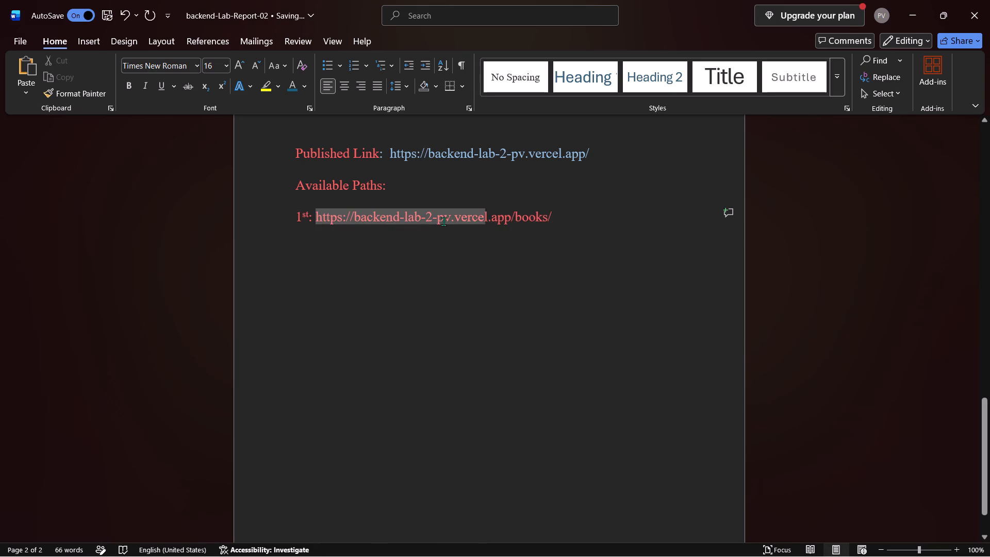
{"action": "left_click_drag", "start_coordinate": [444, 222], "coordinate": [561, 214]}
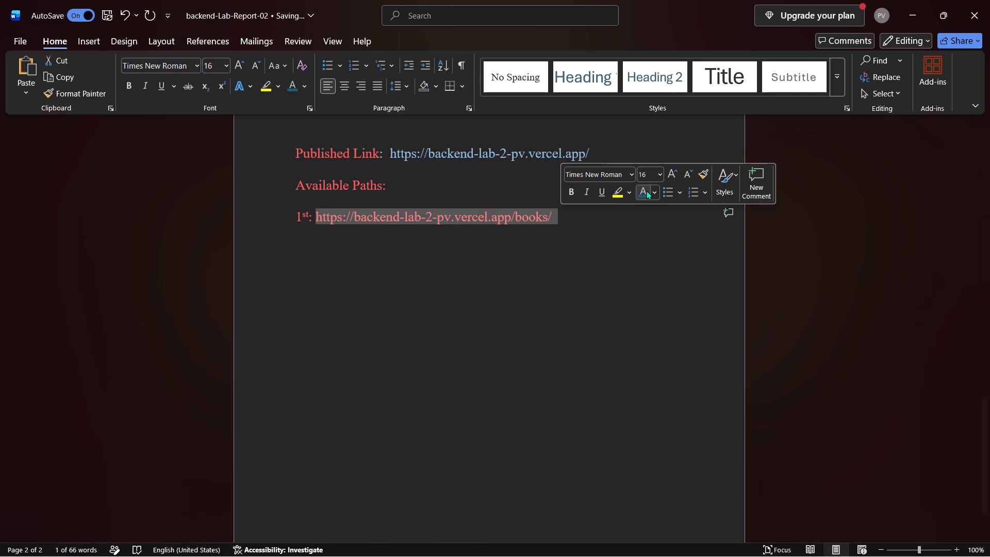
{"action": "left_click", "coordinate": [647, 190]}
{"action": "left_click", "coordinate": [542, 243]}
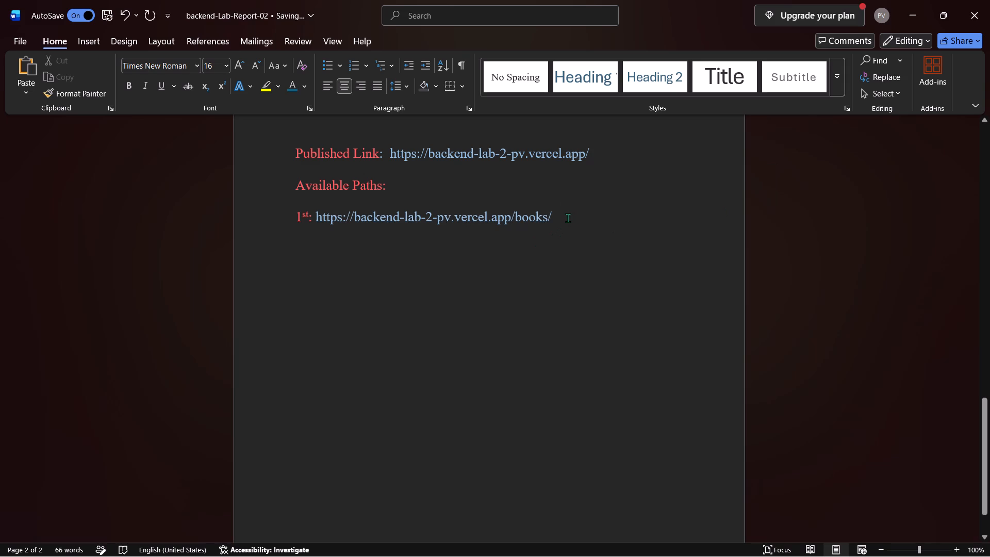
Start a new line below the /books/ address, turning the address into a hyperlink.
{"action": "left_click", "coordinate": [568, 218]}
{"action": "key", "text": "Return"}
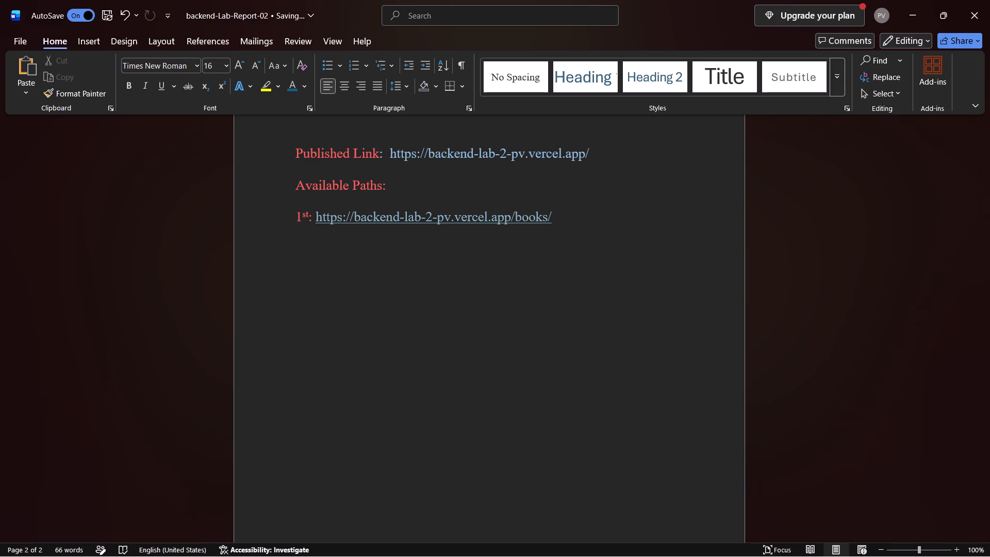
{"action": "key", "text": "Return"}
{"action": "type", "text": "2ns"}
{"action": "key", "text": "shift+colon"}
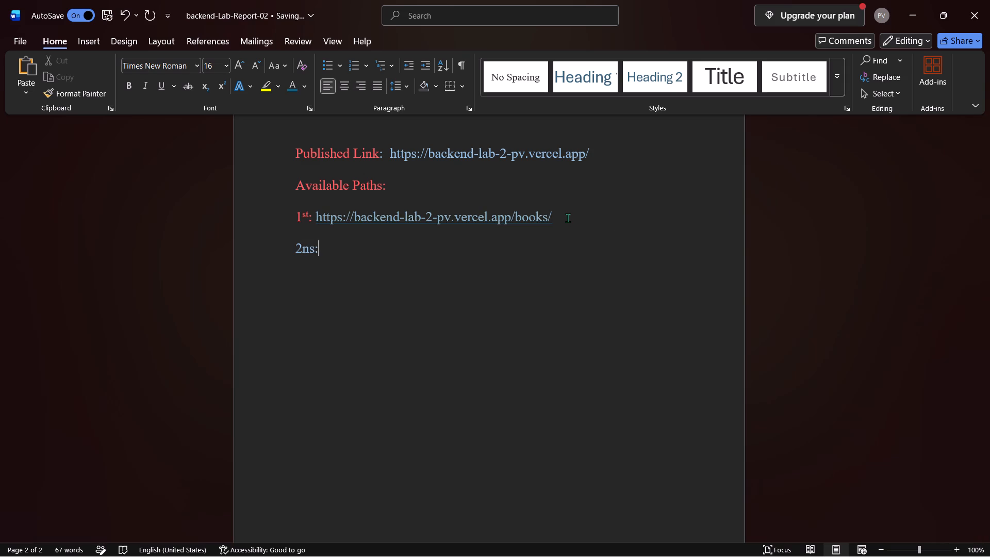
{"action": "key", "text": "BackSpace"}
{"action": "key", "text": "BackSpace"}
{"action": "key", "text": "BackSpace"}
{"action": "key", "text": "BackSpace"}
Enter the label "2ND: " on the new line for the second available path.
{"action": "key", "text": "2"}
{"action": "type", "text": "NS"}
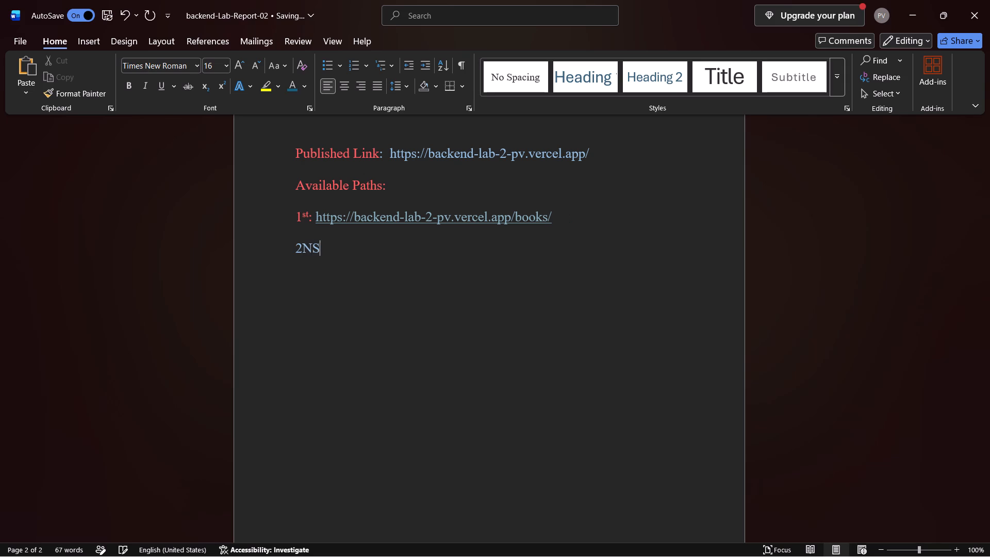
{"action": "key", "text": "shift+BackSpace"}
{"action": "key", "text": "shift+d"}
{"action": "key", "text": "shift+colon"}
{"action": "key", "text": "space"}
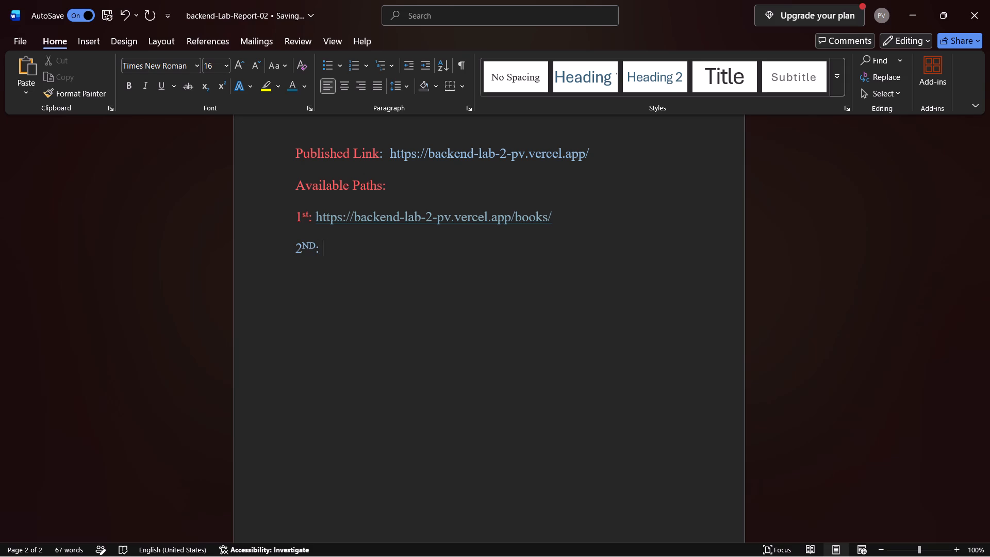
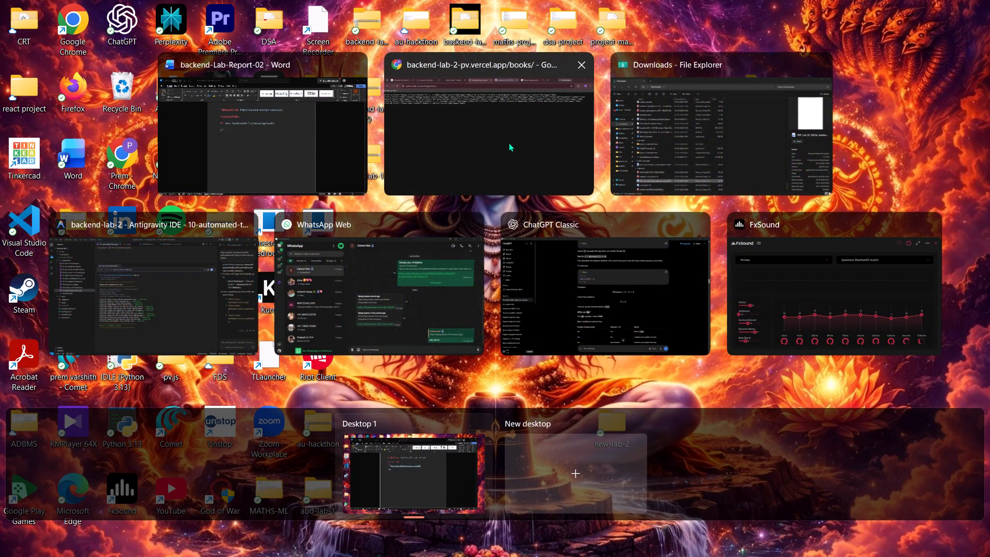
Switch to Chrome and copy the path /books/1/ from the "2. GET" heading in the backend-lab-2 README.
{"action": "left_click", "coordinate": [509, 142]}
{"action": "left_click", "coordinate": [571, 0]}
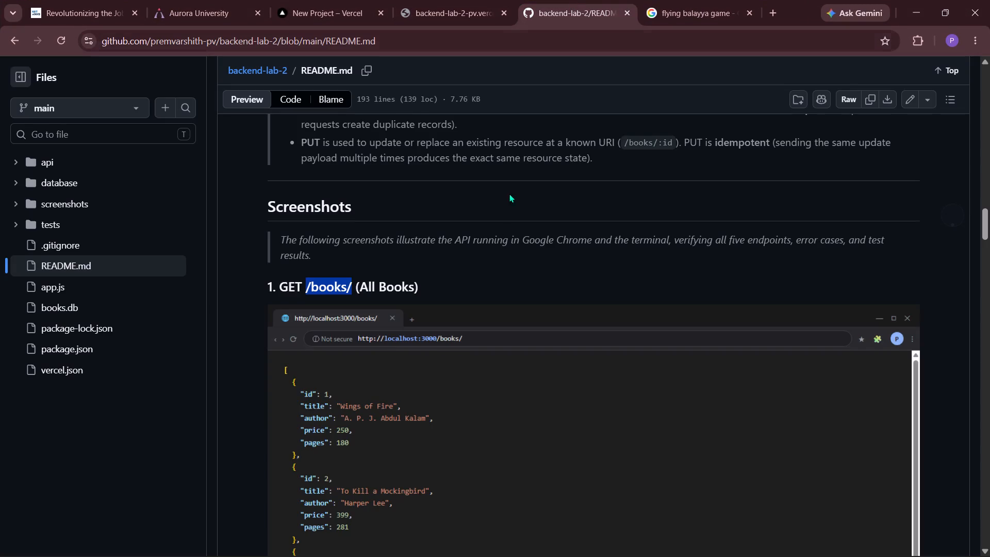
{"action": "scroll", "coordinate": [490, 270], "scroll_direction": "down", "scroll_amount": 7}
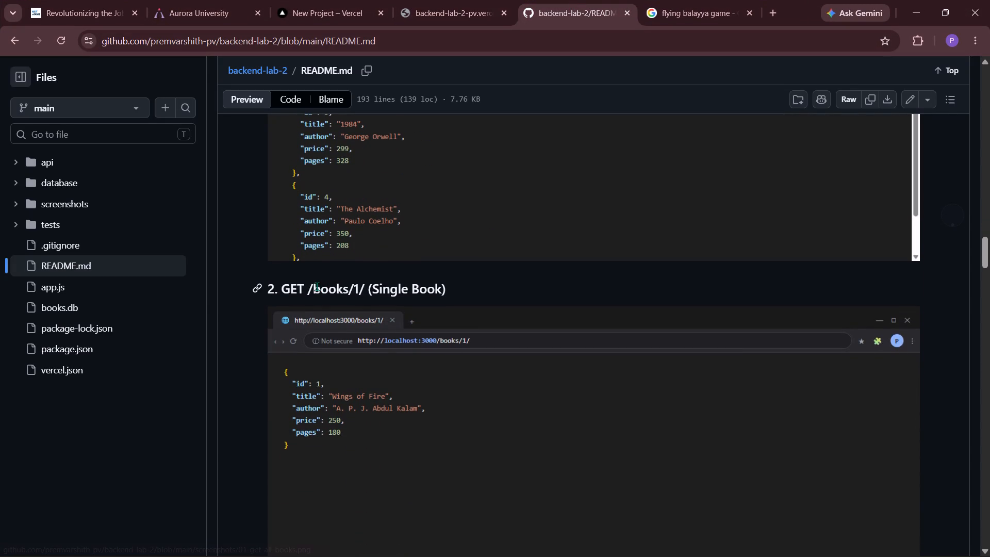
{"action": "left_click_drag", "start_coordinate": [308, 287], "coordinate": [358, 296]}
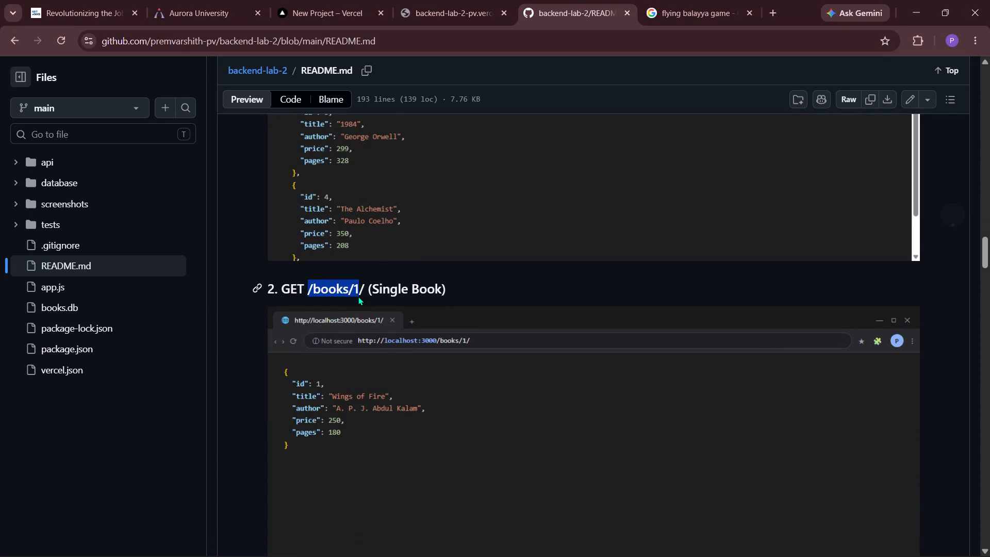
{"action": "left_click_drag", "start_coordinate": [358, 296], "coordinate": [362, 291]}
{"action": "key", "text": "ctrl+c"}
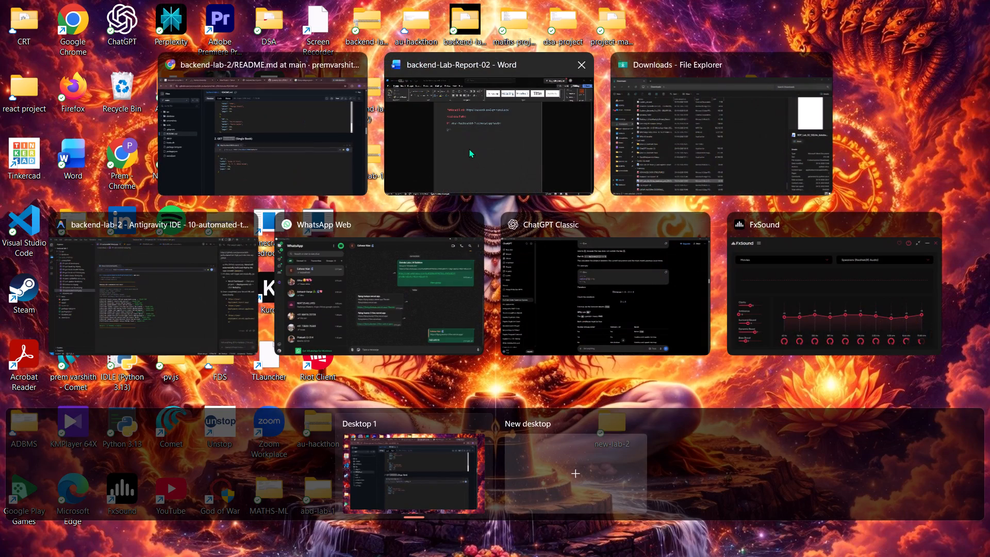
{"action": "left_click", "coordinate": [280, 128]}
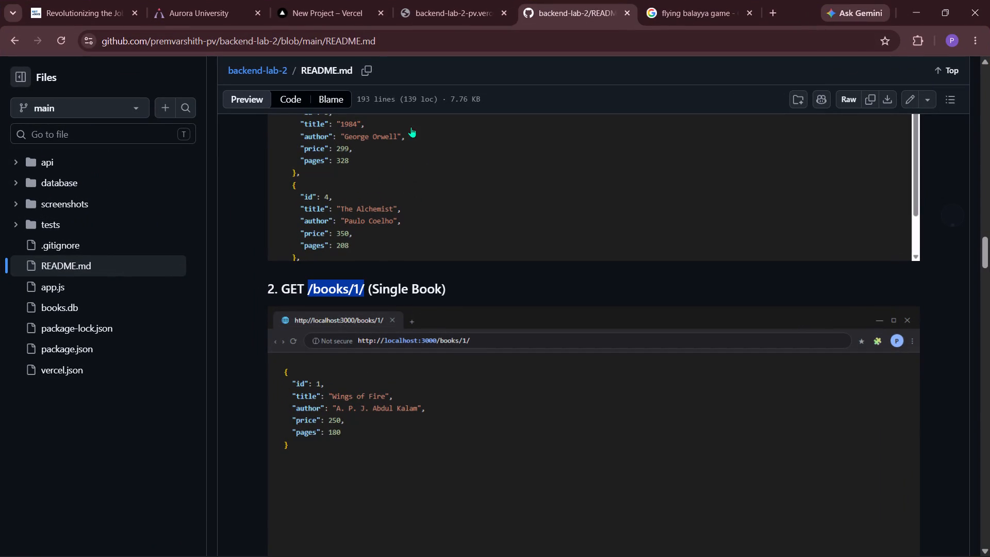
{"action": "left_click", "coordinate": [439, 3]}
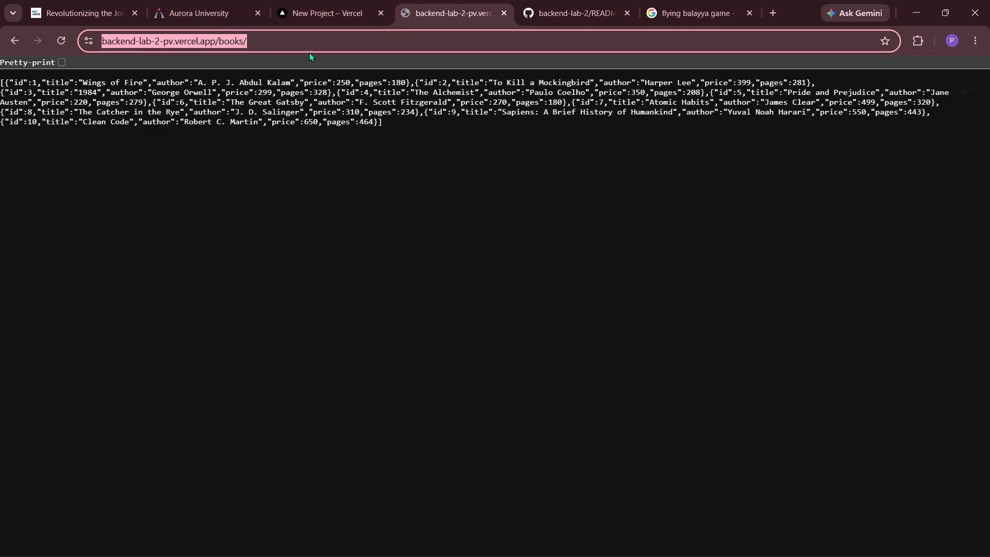
{"action": "left_click", "coordinate": [284, 39]}
{"action": "key", "text": "BackSpace"}
{"action": "key", "text": "BackSpace"}
{"action": "key", "text": "BackSpace"}
{"action": "key", "text": "BackSpace"}
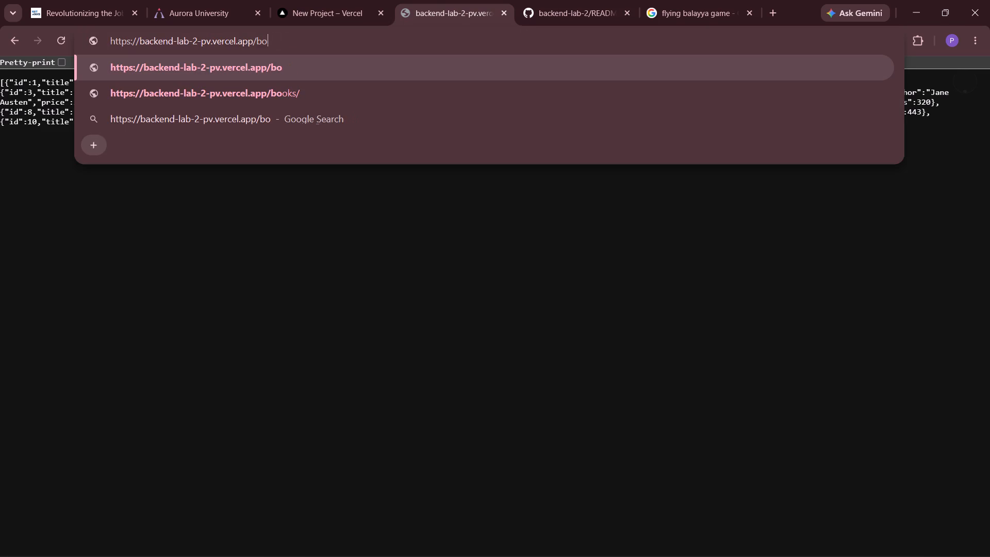
{"action": "key", "text": "BackSpace"}
{"action": "key", "text": "BackSpace"}
{"action": "key", "text": "BackSpace"}
{"action": "key", "text": "ctrl+v"}
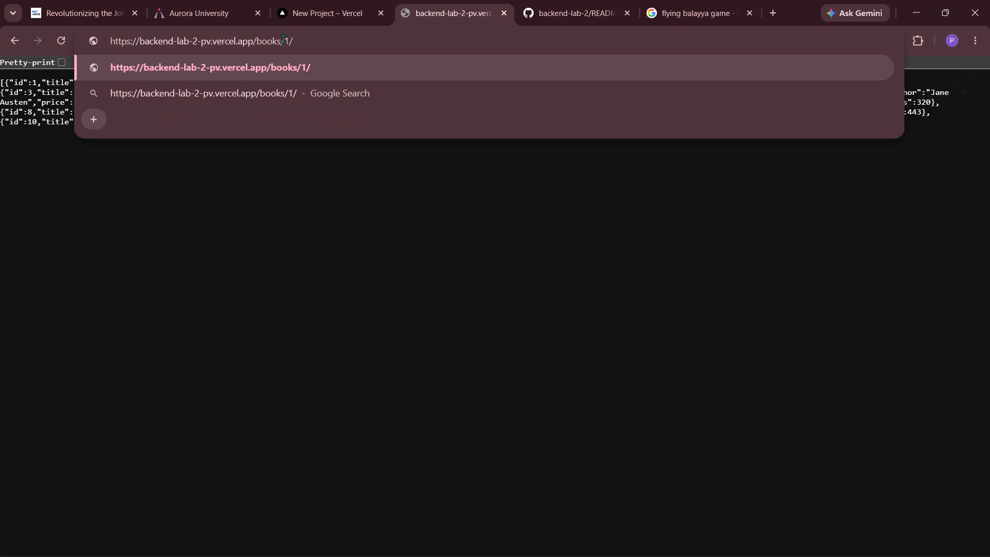
{"action": "key", "text": "Return"}
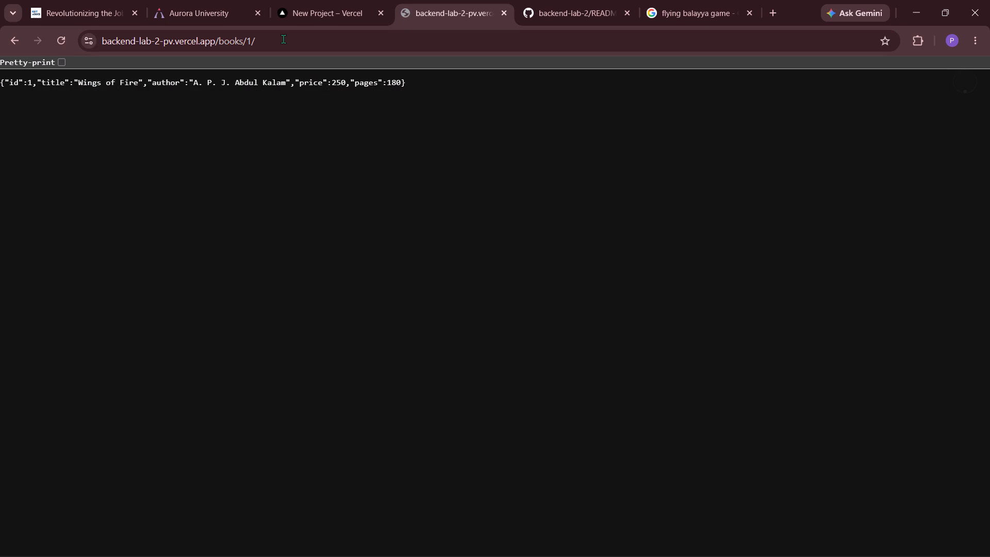
Copy the full /books/1/ address into the Word report after the "2ND:" label, as a hyperlink.
{"action": "left_click", "coordinate": [284, 39]}
{"action": "key", "text": "ctrl+c"}
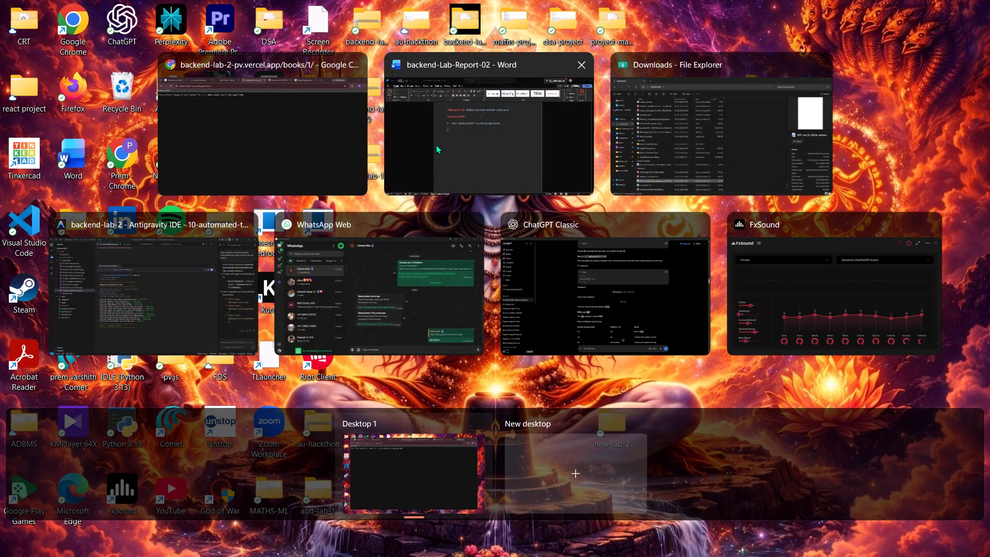
{"action": "left_click", "coordinate": [436, 144]}
{"action": "key", "text": "ctrl+v"}
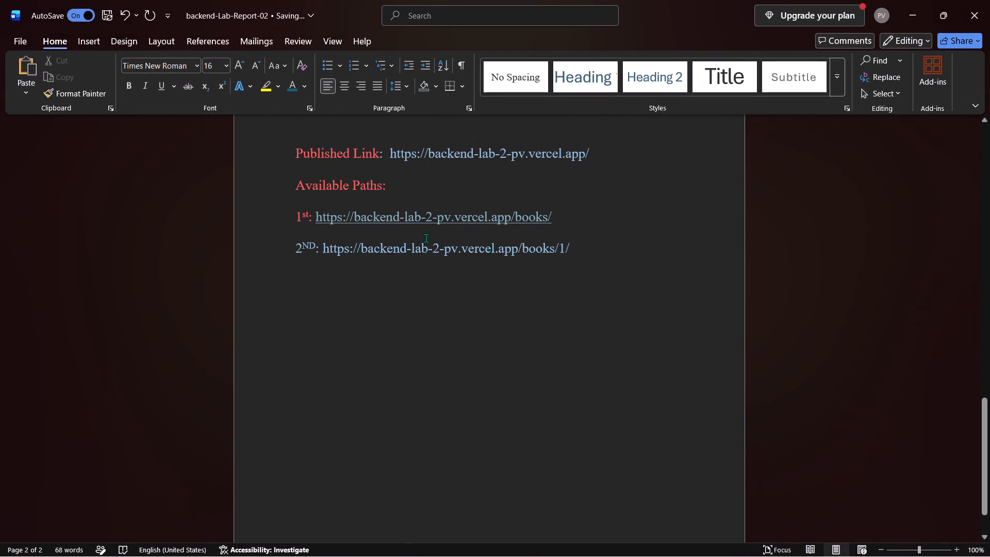
{"action": "key", "text": "Return"}
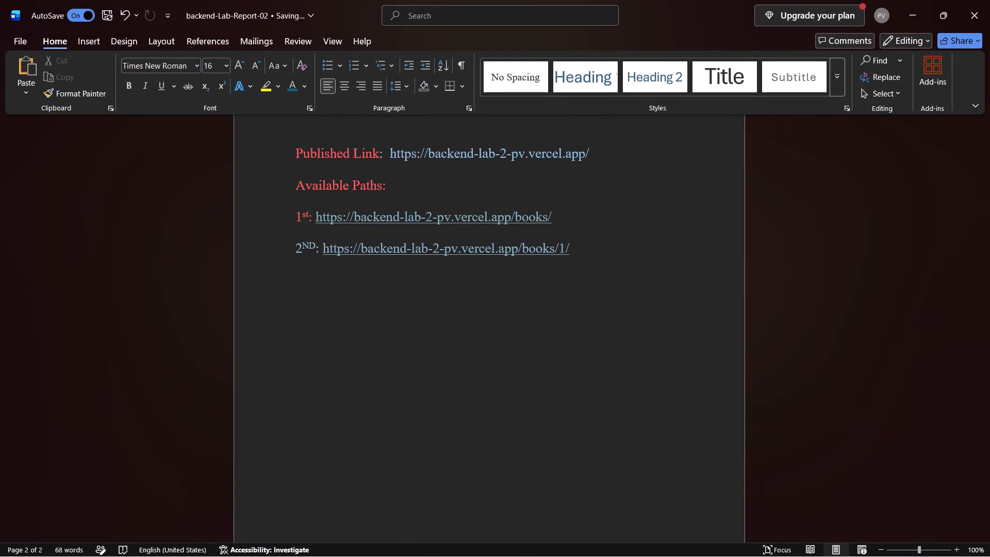
Add a new line below the second path with the label "3RD: ".
{"action": "key", "text": "Return"}
{"action": "key", "text": "3"}
{"action": "type", "text": "RD"}
{"action": "key", "text": "shift+colon"}
{"action": "key", "text": "space"}
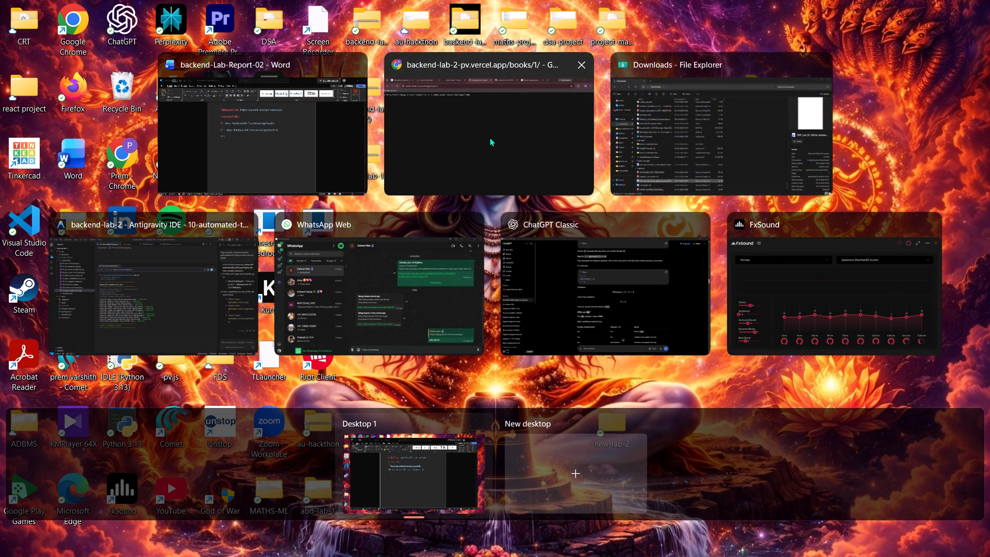
Switch to Chrome and copy the path /books/abc/ from the "3. GET" heading in the README.
{"action": "left_click", "coordinate": [490, 137]}
{"action": "left_click", "coordinate": [566, 2]}
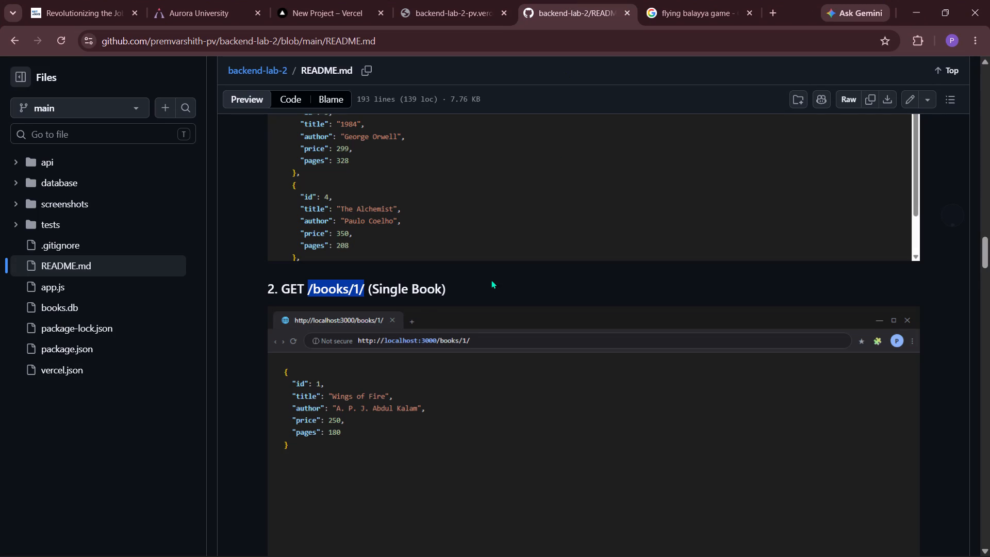
{"action": "scroll", "coordinate": [422, 317], "scroll_direction": "down", "scroll_amount": 8}
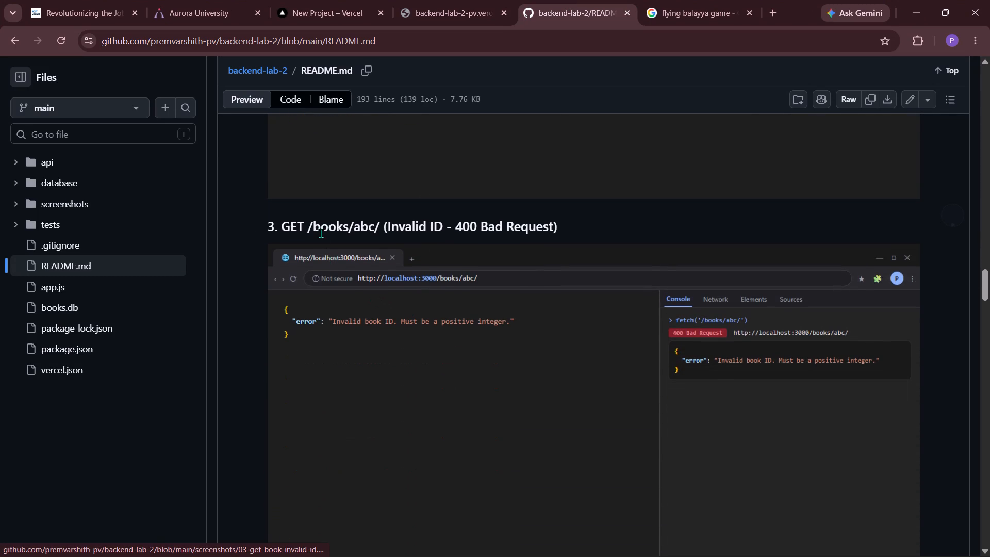
{"action": "left_click_drag", "start_coordinate": [310, 223], "coordinate": [395, 229]}
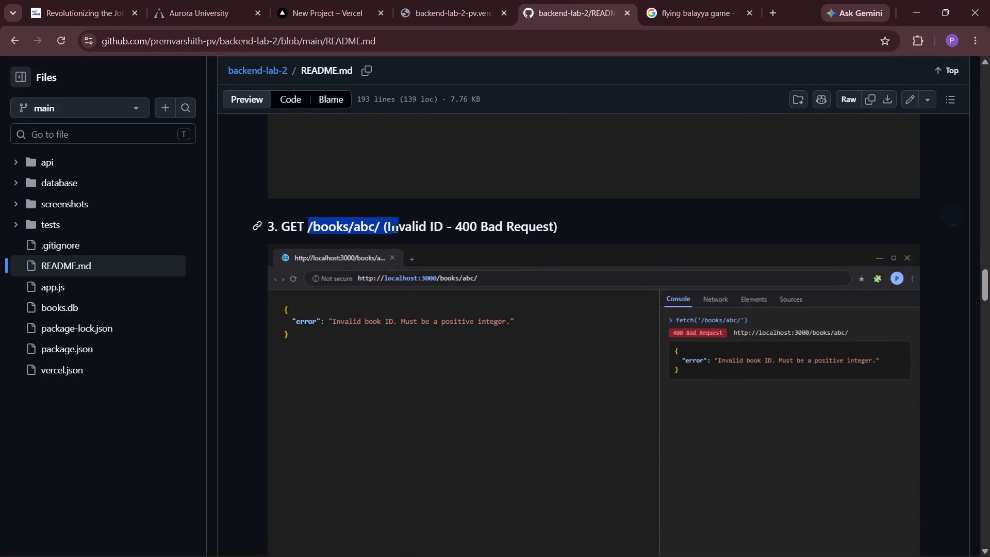
{"action": "left_click_drag", "start_coordinate": [395, 229], "coordinate": [382, 230]}
{"action": "key", "text": "ctrl+c"}
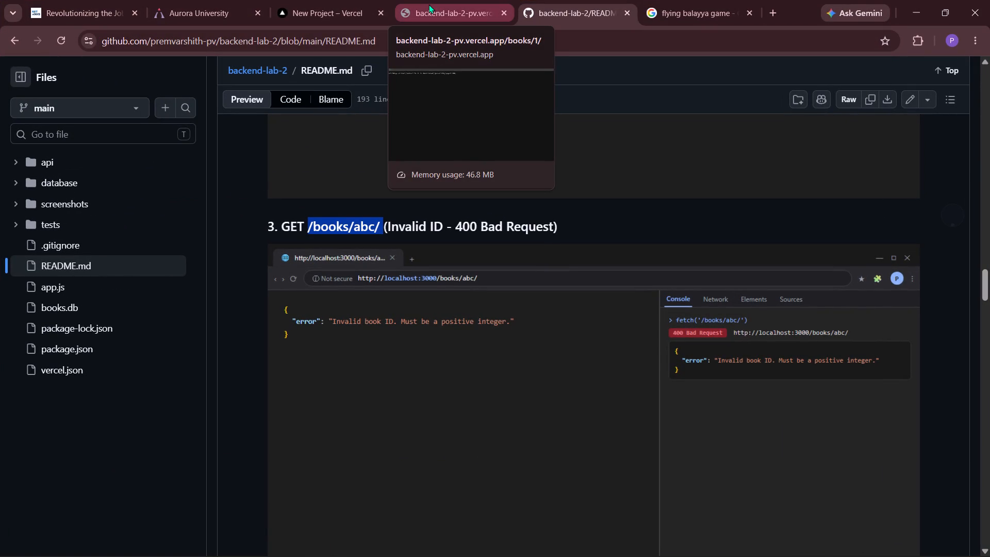
{"action": "left_click", "coordinate": [429, 4]}
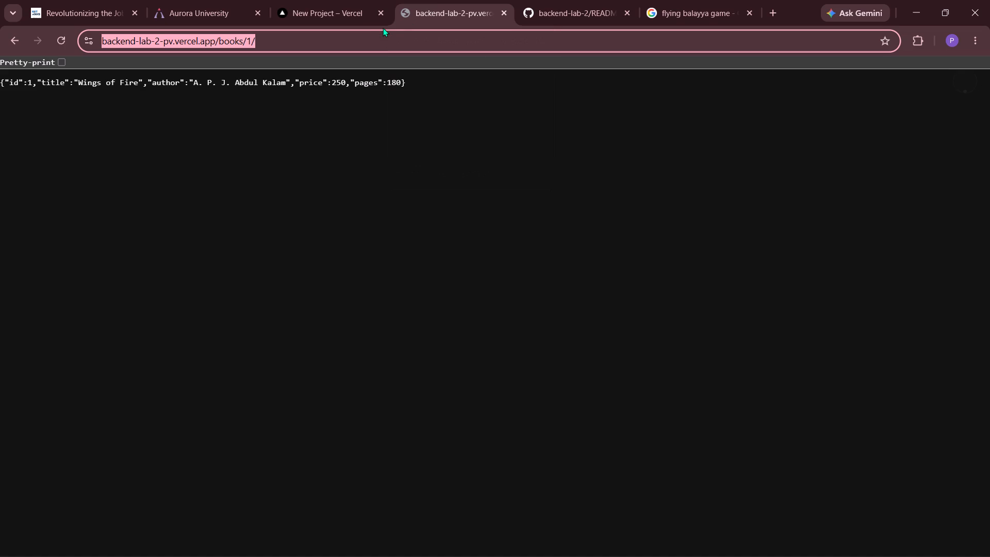
{"action": "left_click", "coordinate": [355, 38]}
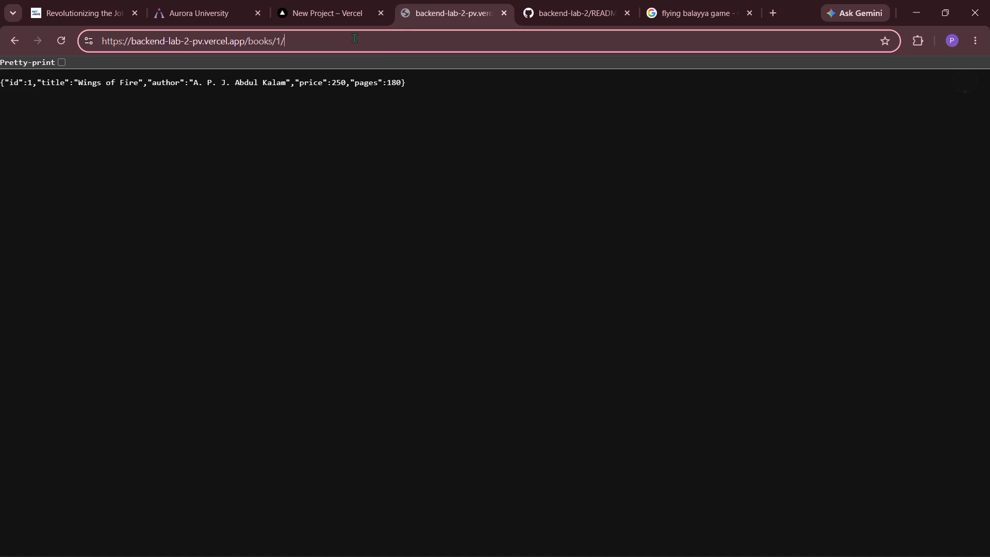
{"action": "key", "text": "BackSpace"}
{"action": "key", "text": "BackSpace"}
{"action": "key", "text": "BackSpace"}
{"action": "key", "text": "BackSpace"}
{"action": "key", "text": "BackSpace"}
{"action": "key", "text": "BackSpace"}
{"action": "key", "text": "BackSpace"}
{"action": "key", "text": "BackSpace"}
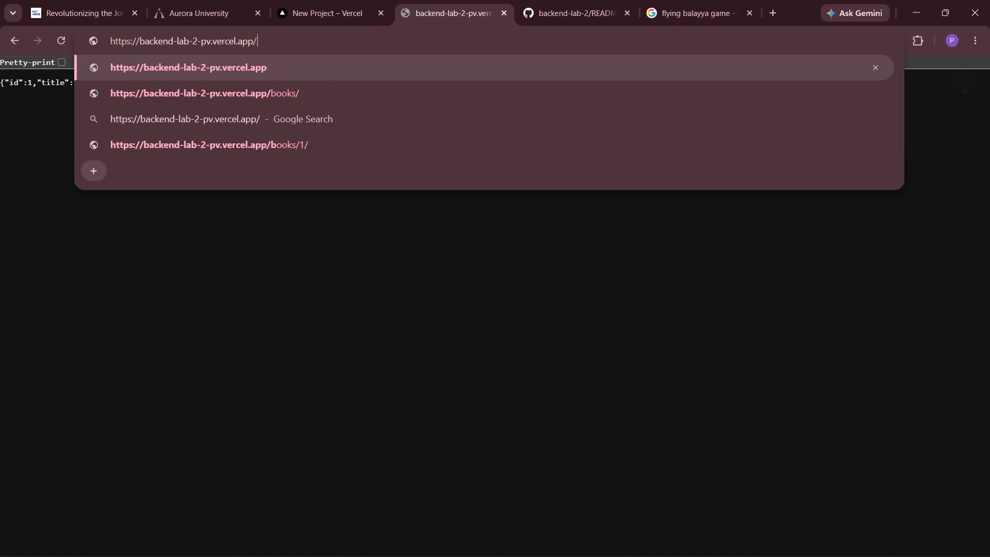
{"action": "key", "text": "BackSpace"}
{"action": "key", "text": "ctrl+v"}
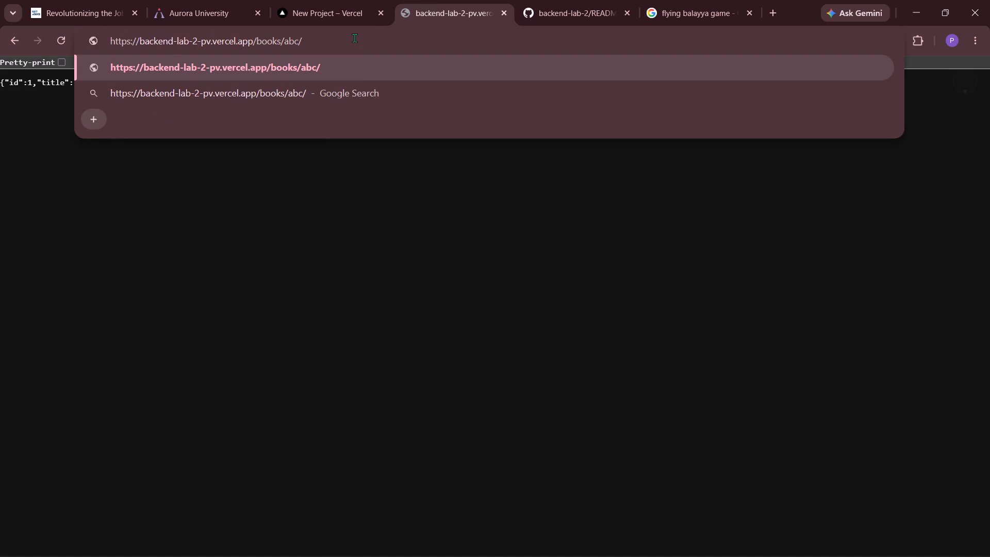
{"action": "key", "text": "Return"}
Copy the full /books/abc/ address into the Word report after the "3RD:" label, as a hyperlink.
{"action": "left_click", "coordinate": [350, 41]}
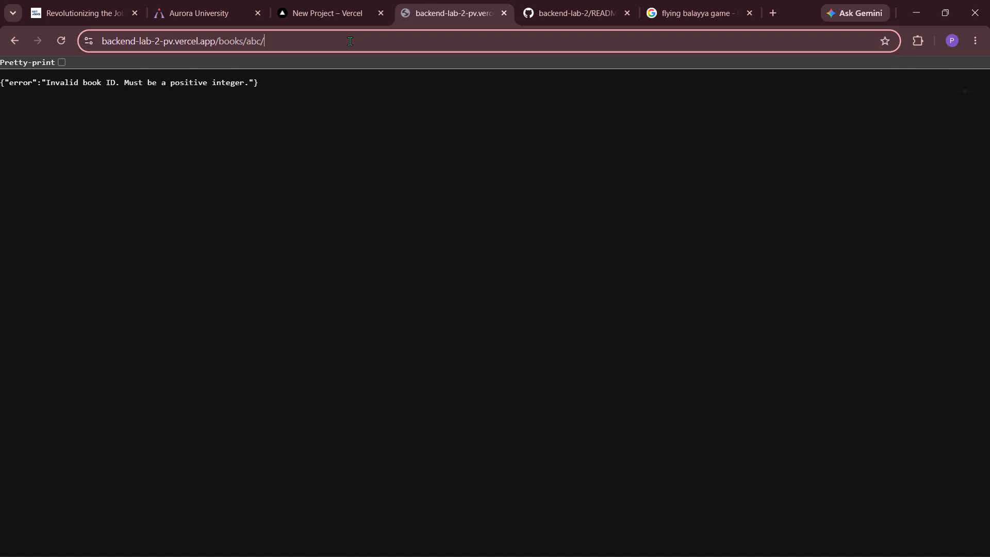
{"action": "key", "text": "ctrl+c"}
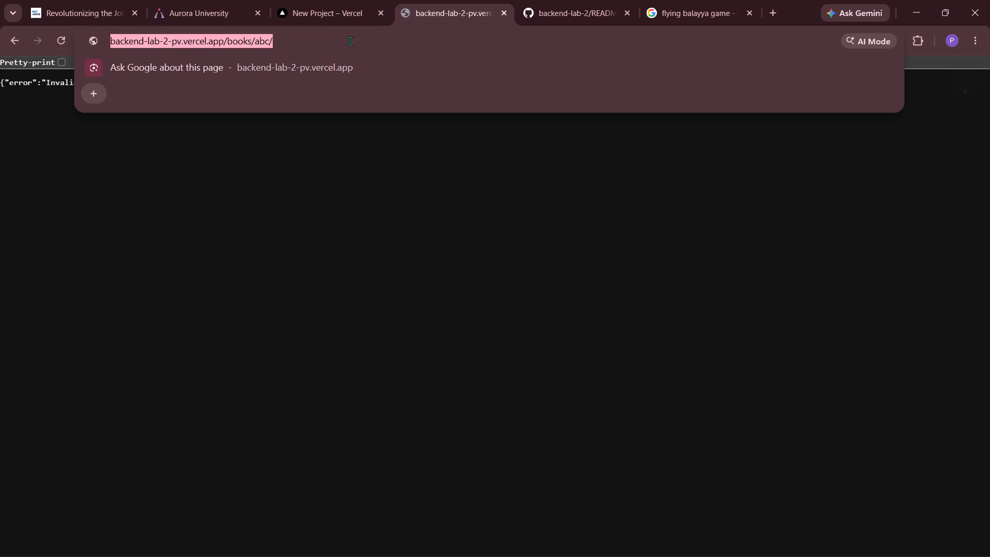
{"action": "left_click", "coordinate": [448, 128]}
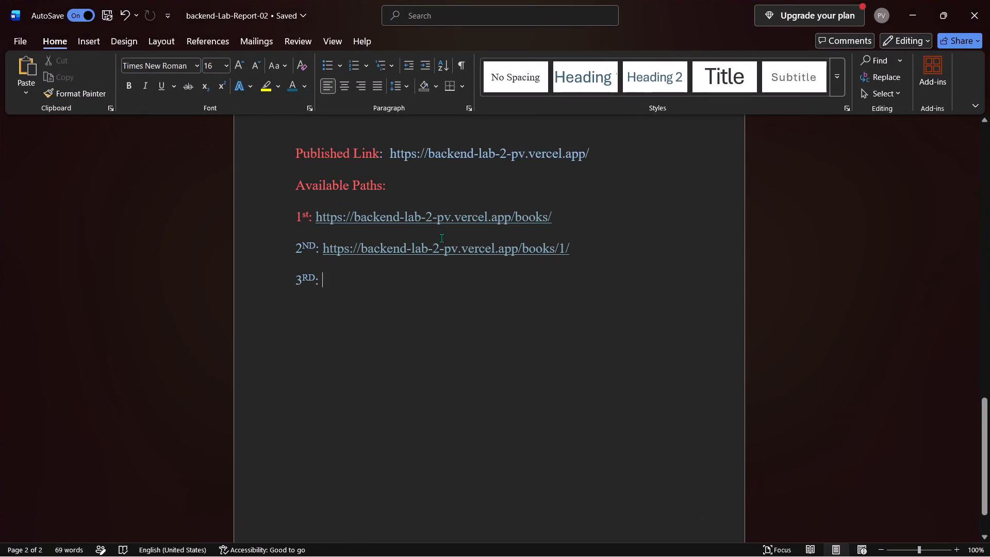
{"action": "key", "text": "ctrl+v"}
{"action": "key", "text": "Return"}
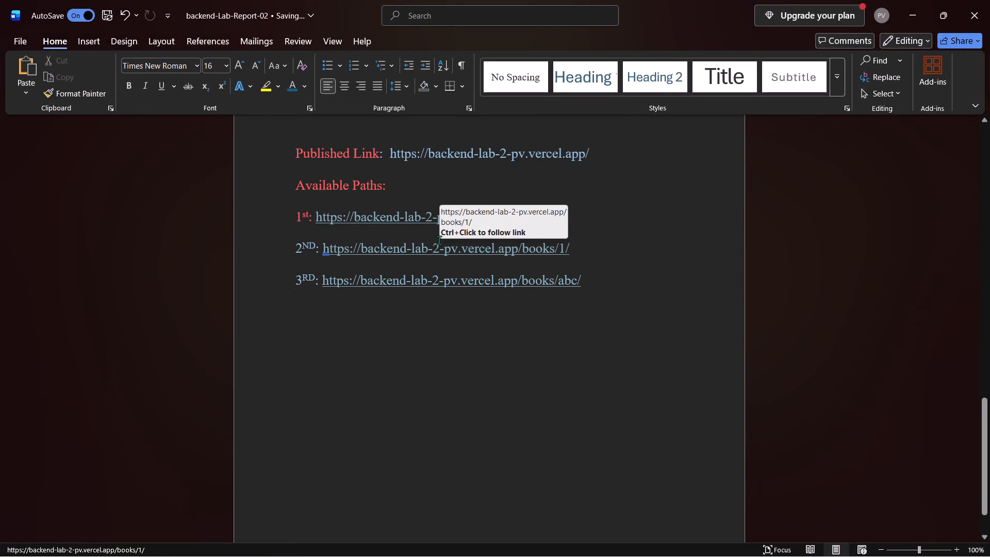
Add a new line below the third path with the label "4TH: ".
{"action": "key", "text": "Return"}
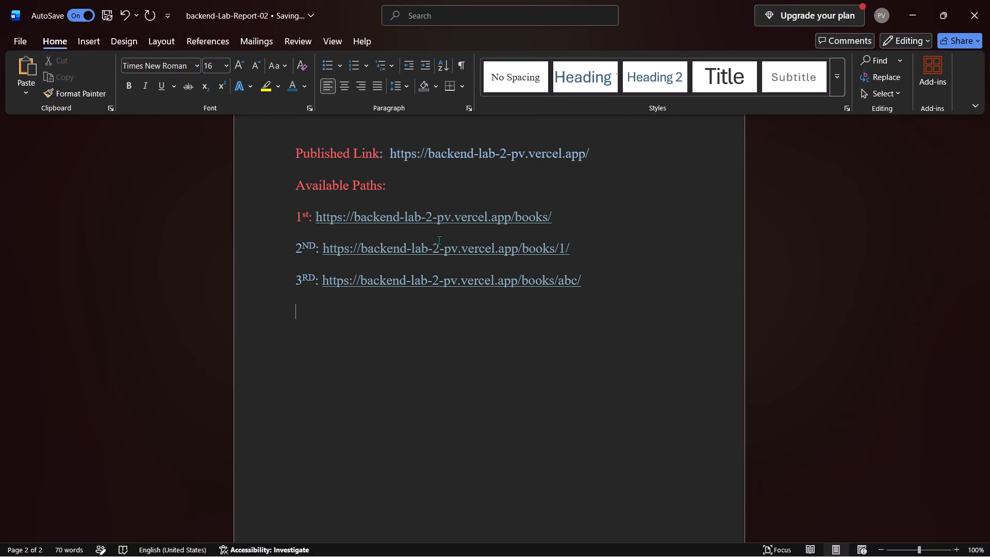
{"action": "key", "text": "4"}
{"action": "type", "text": "TH"}
{"action": "key", "text": "shift+colon"}
{"action": "key", "text": "space"}
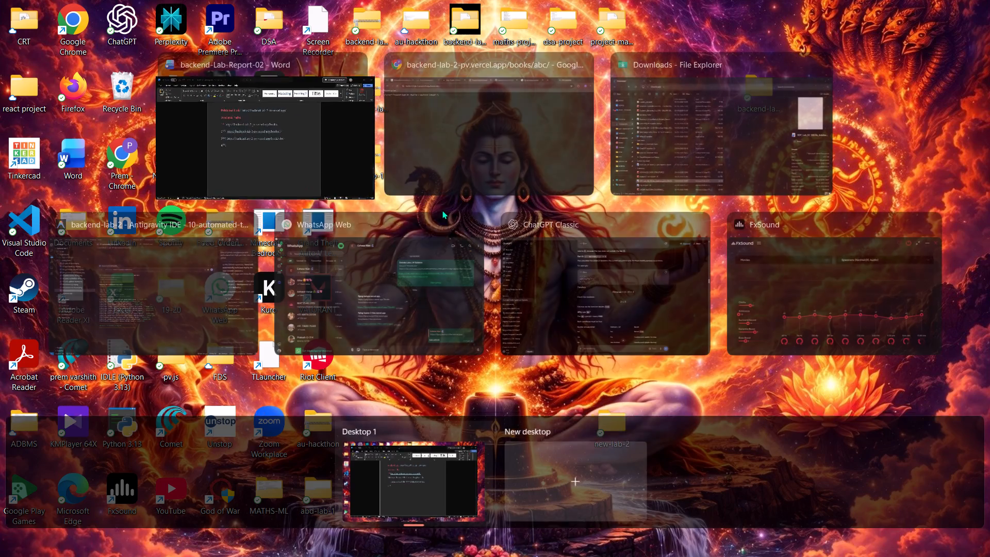
Switch to Chrome and copy the path /books/999999/ from the "4. GET" heading in the README.
{"action": "left_click", "coordinate": [453, 163]}
{"action": "left_click", "coordinate": [567, 0]}
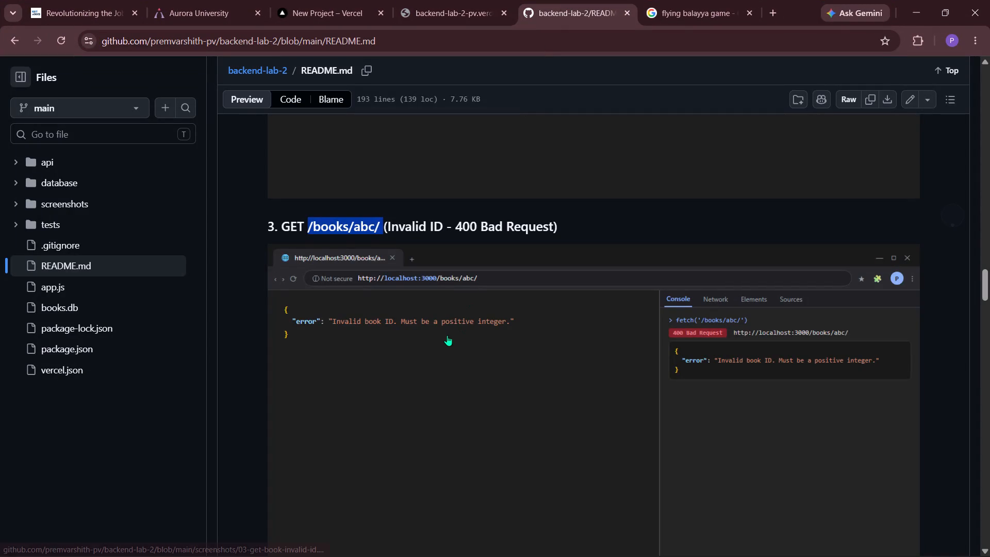
{"action": "scroll", "coordinate": [448, 335], "scroll_direction": "down", "scroll_amount": 6}
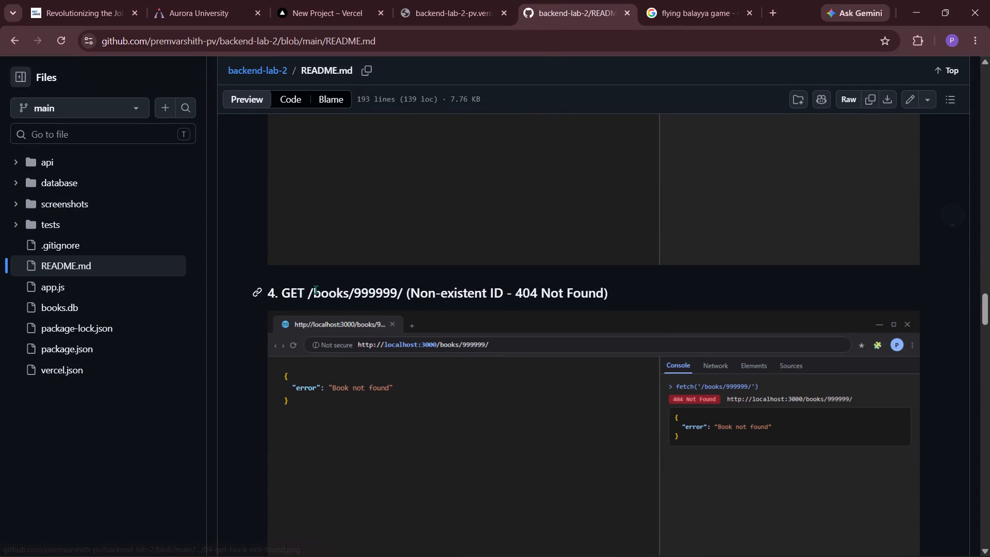
{"action": "left_click_drag", "start_coordinate": [309, 290], "coordinate": [399, 295]}
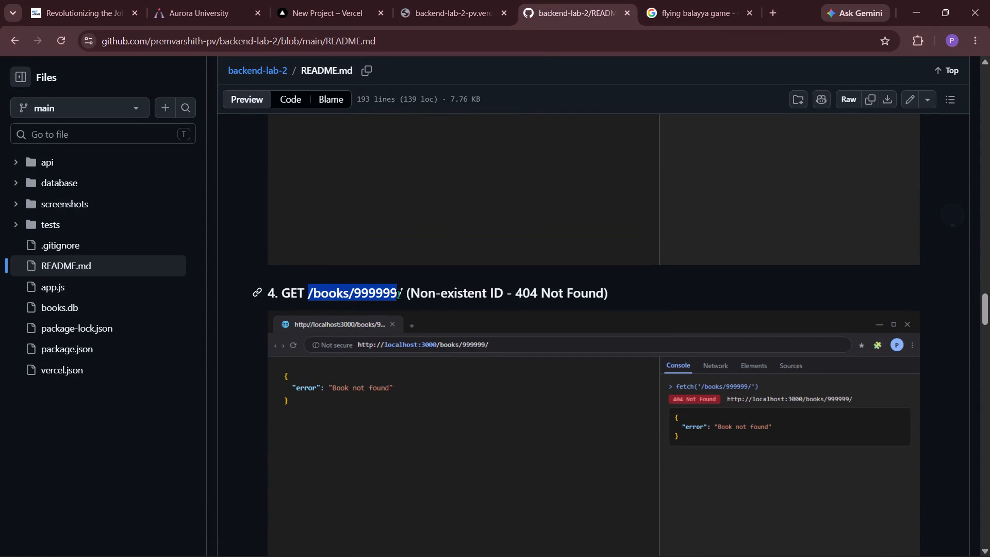
{"action": "left_click_drag", "start_coordinate": [399, 295], "coordinate": [404, 294]}
{"action": "key", "text": "ctrl+c"}
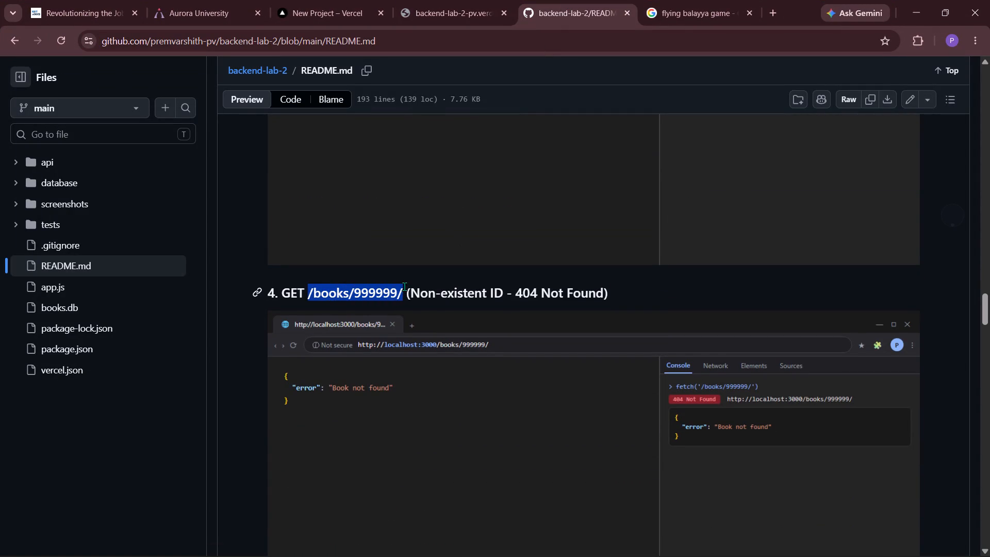
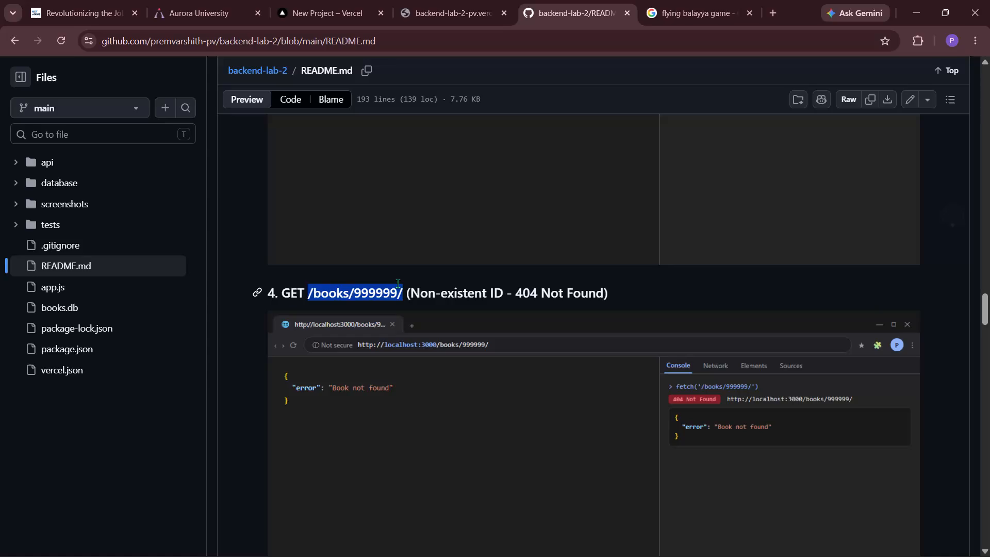
{"action": "left_click", "coordinate": [457, 166]}
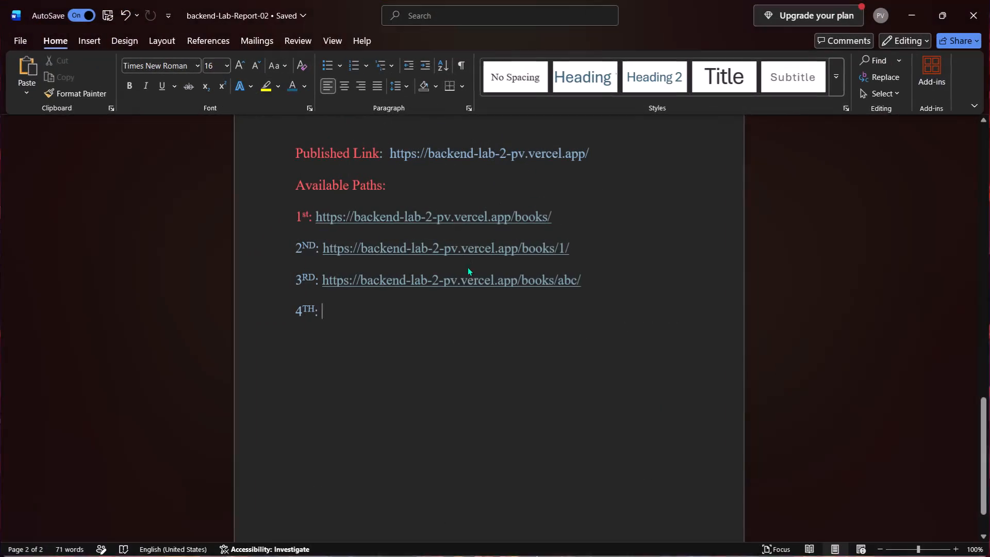
{"action": "left_click", "coordinate": [447, 118]}
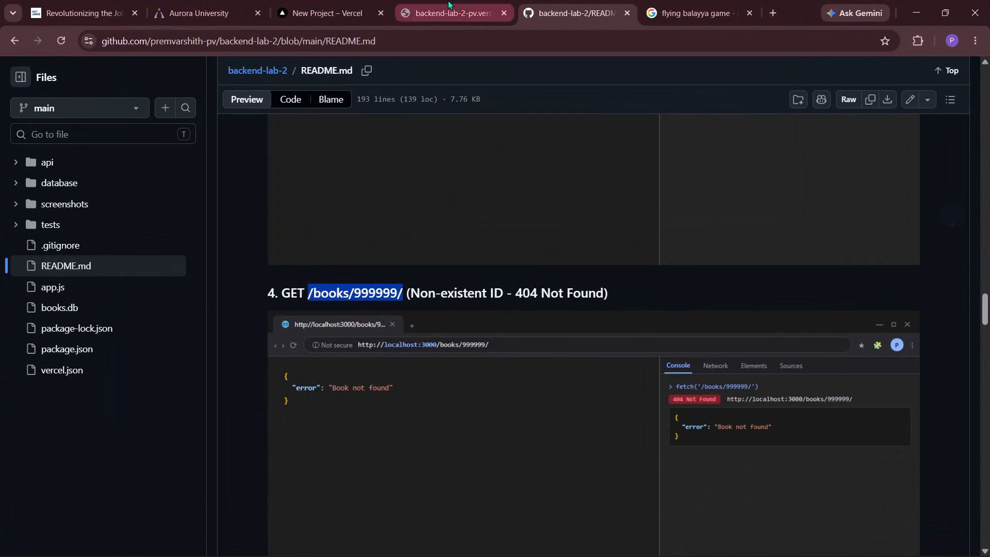
{"action": "left_click", "coordinate": [448, 0]}
{"action": "left_click", "coordinate": [328, 37]}
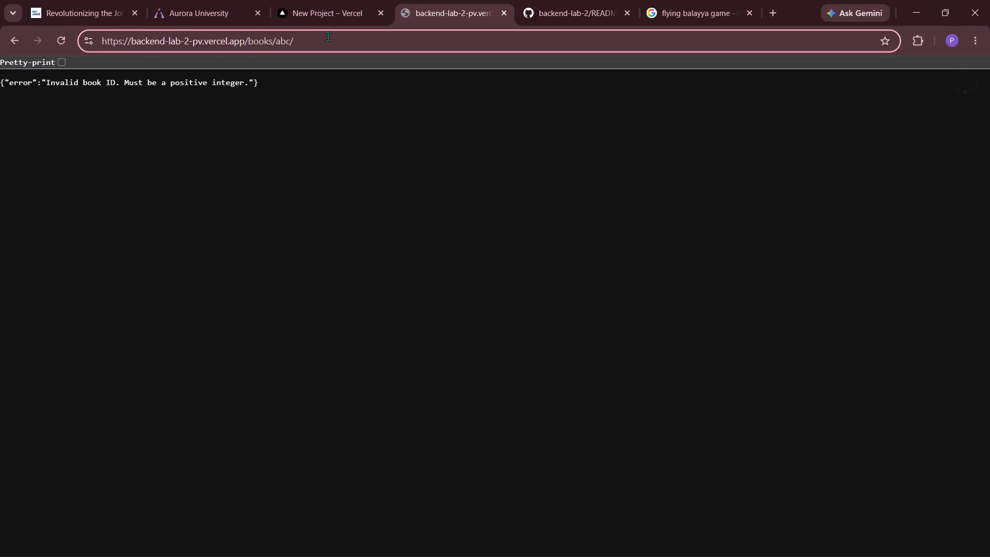
{"action": "key", "text": "BackSpace"}
{"action": "key", "text": "BackSpace"}
{"action": "key", "text": "BackSpace"}
{"action": "key", "text": "BackSpace"}
{"action": "key", "text": "BackSpace"}
{"action": "key", "text": "BackSpace"}
{"action": "key", "text": "BackSpace"}
{"action": "key", "text": "BackSpace"}
{"action": "key", "text": "BackSpace"}
{"action": "key", "text": "BackSpace"}
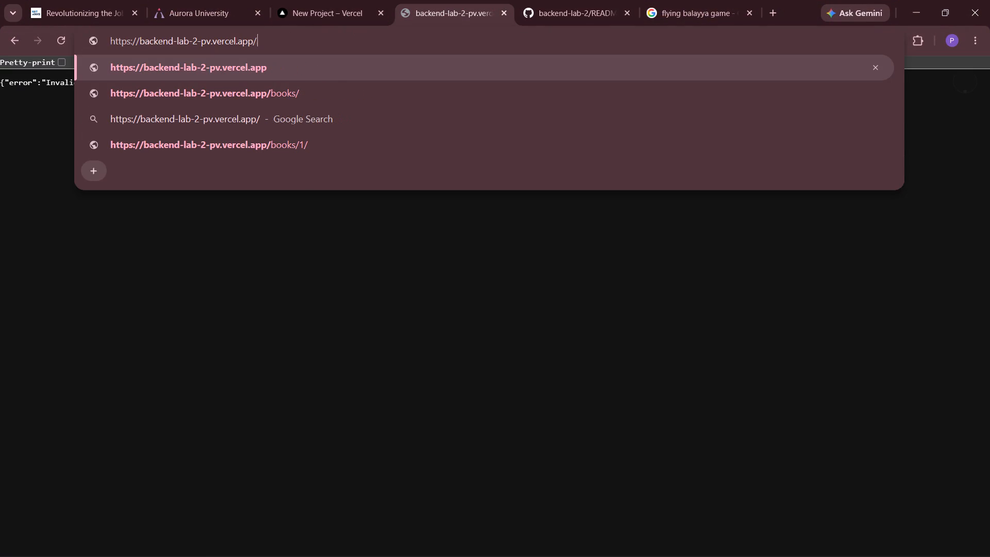
{"action": "key", "text": "BackSpace"}
{"action": "key", "text": "ctrl+v"}
{"action": "key", "text": "Return"}
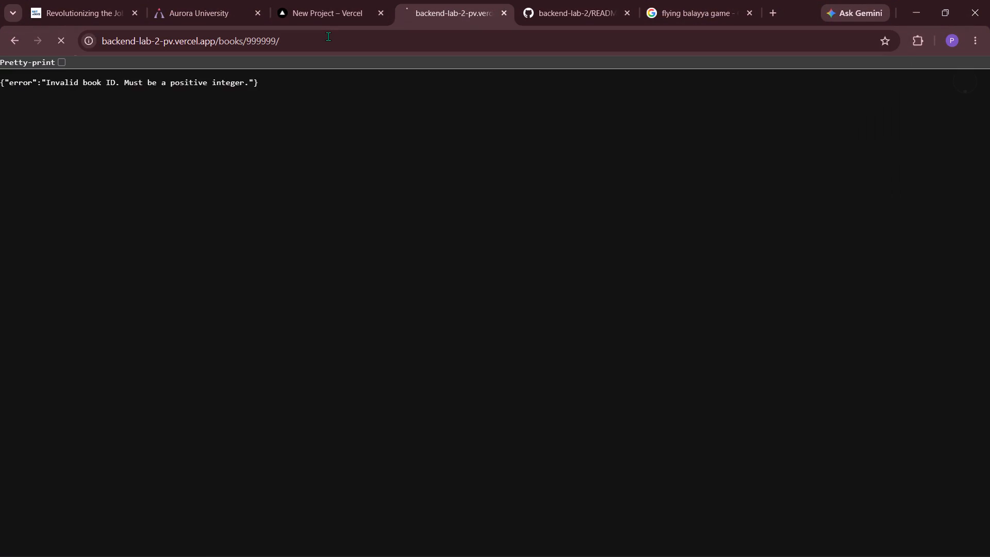
{"action": "left_click", "coordinate": [61, 63]}
{"action": "left_click", "coordinate": [61, 63]}
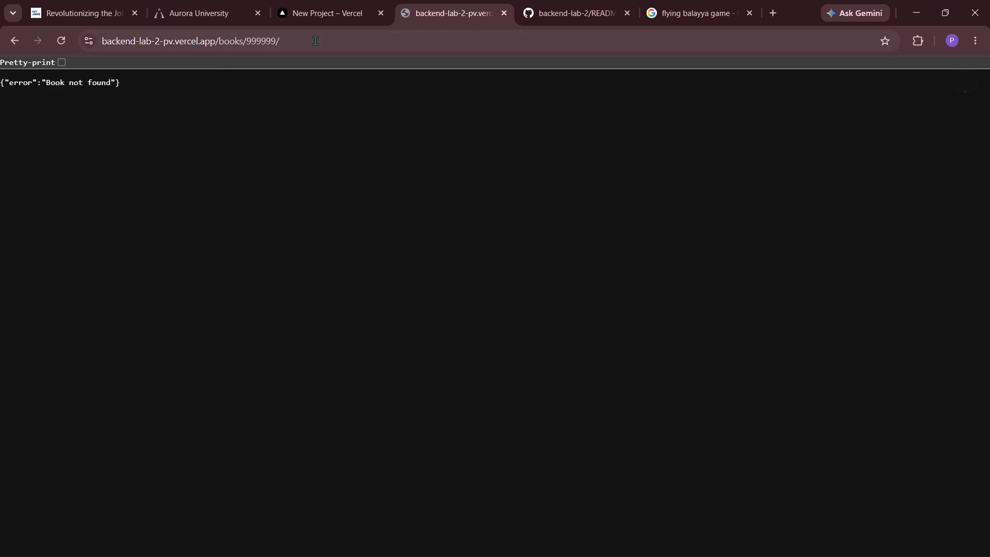
Copy the full /books/999999/ address into the Word report after the "4TH:" label, as a hyperlink.
{"action": "left_click", "coordinate": [316, 41]}
{"action": "key", "text": "ctrl+c"}
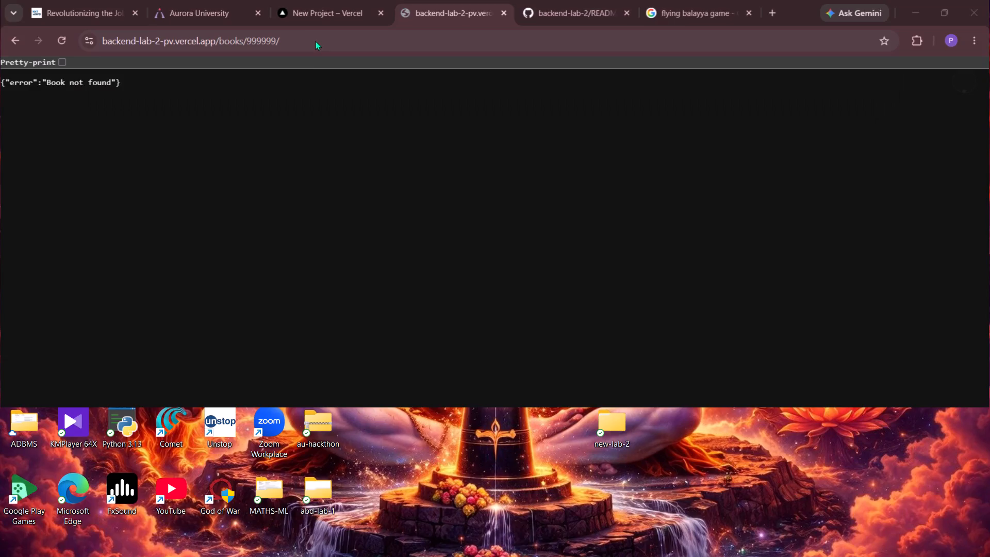
{"action": "left_click", "coordinate": [445, 146]}
{"action": "key", "text": "ctrl+v"}
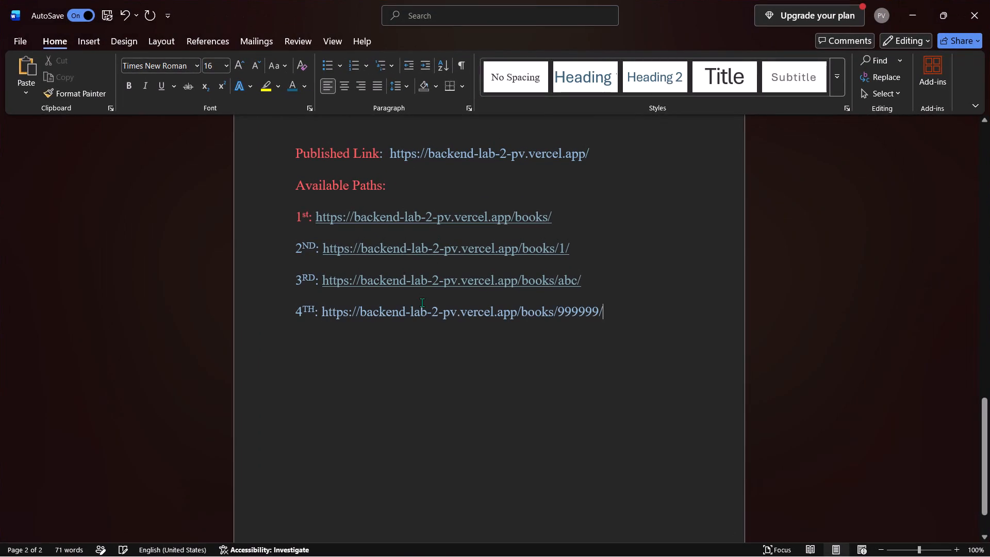
{"action": "key", "text": "Return"}
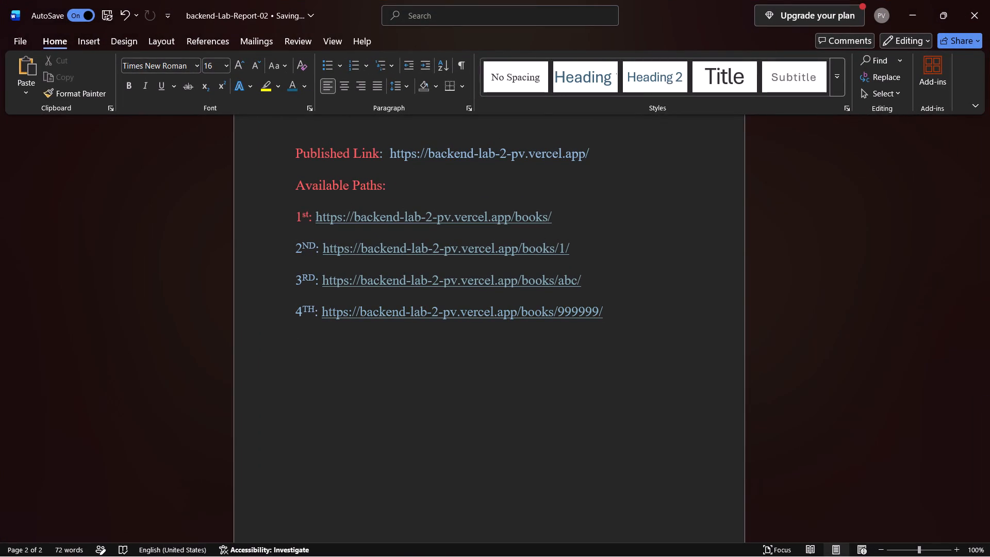
Add a new line below the fourth path with the label "5TH: ".
{"action": "key", "text": "Return"}
{"action": "key", "text": "5"}
{"action": "type", "text": "TH:"}
{"action": "key", "text": "space"}
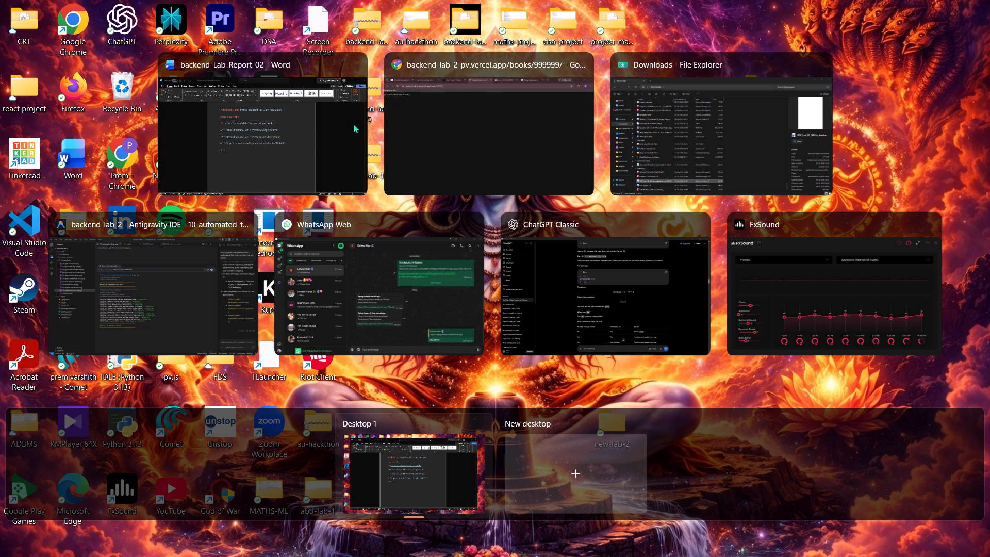
{"action": "left_click", "coordinate": [308, 127]}
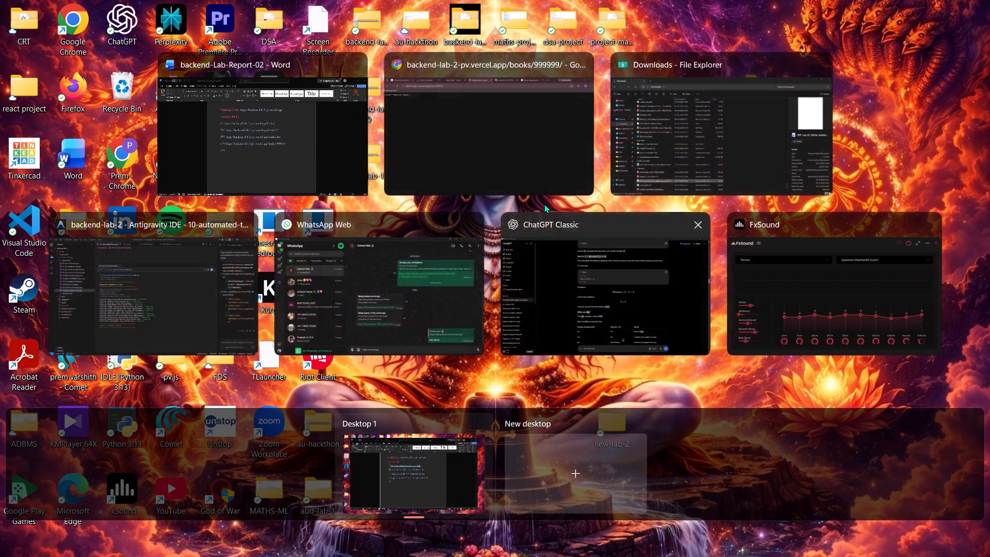
{"action": "left_click", "coordinate": [534, 130]}
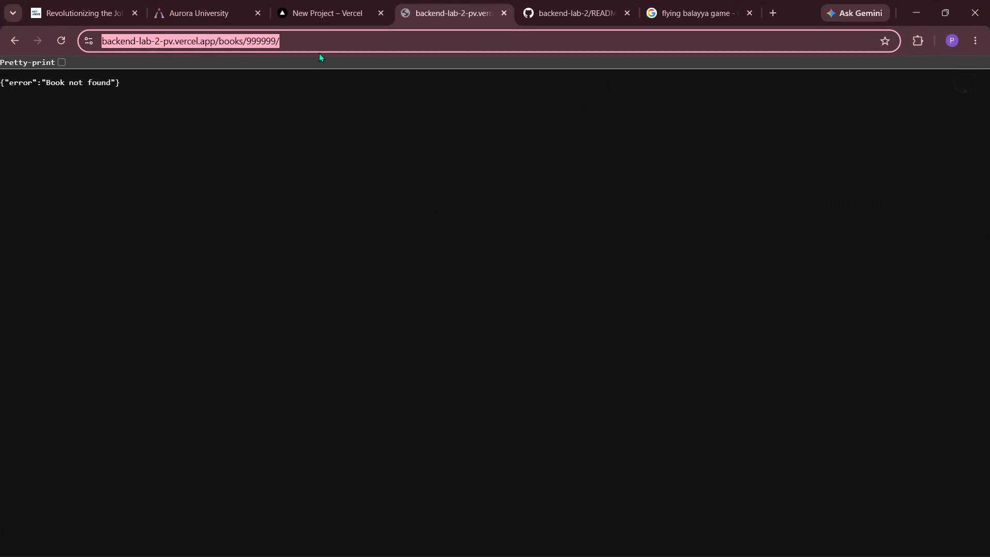
{"action": "left_click", "coordinate": [320, 42]}
{"action": "key", "text": "BackSpace"}
{"action": "key", "text": "BackSpace"}
{"action": "key", "text": "BackSpace"}
{"action": "key", "text": "BackSpace"}
{"action": "key", "text": "BackSpace"}
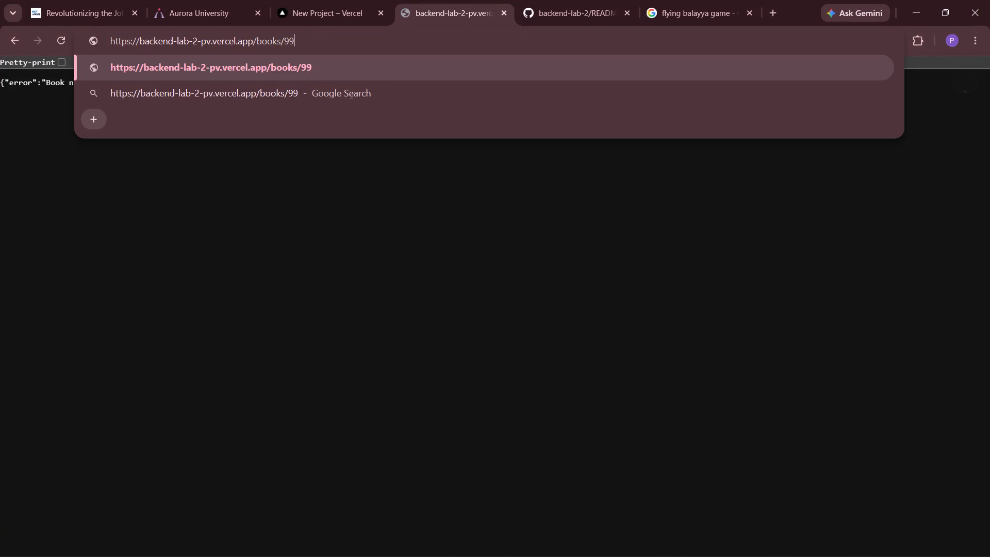
{"action": "key", "text": "BackSpace"}
{"action": "key", "text": "BackSpace"}
{"action": "key", "text": "BackSpace"}
{"action": "key", "text": "BackSpace"}
{"action": "key", "text": "BackSpace"}
{"action": "key", "text": "BackSpace"}
{"action": "key", "text": "BackSpace"}
{"action": "key", "text": "BackSpace"}
{"action": "key", "text": "BackSpace"}
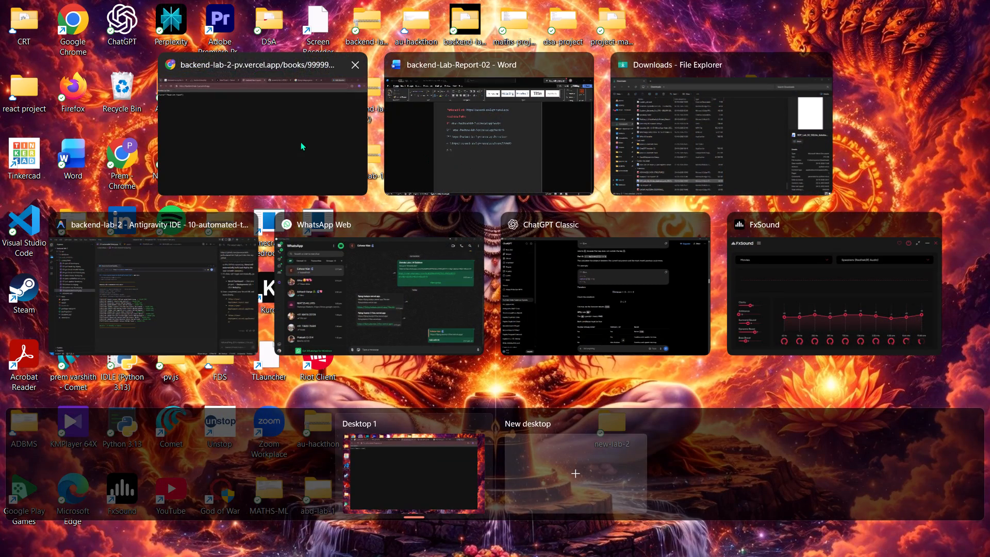
Copy the path /books/ from the "5. POST" heading in the README.
{"action": "left_click", "coordinate": [287, 148]}
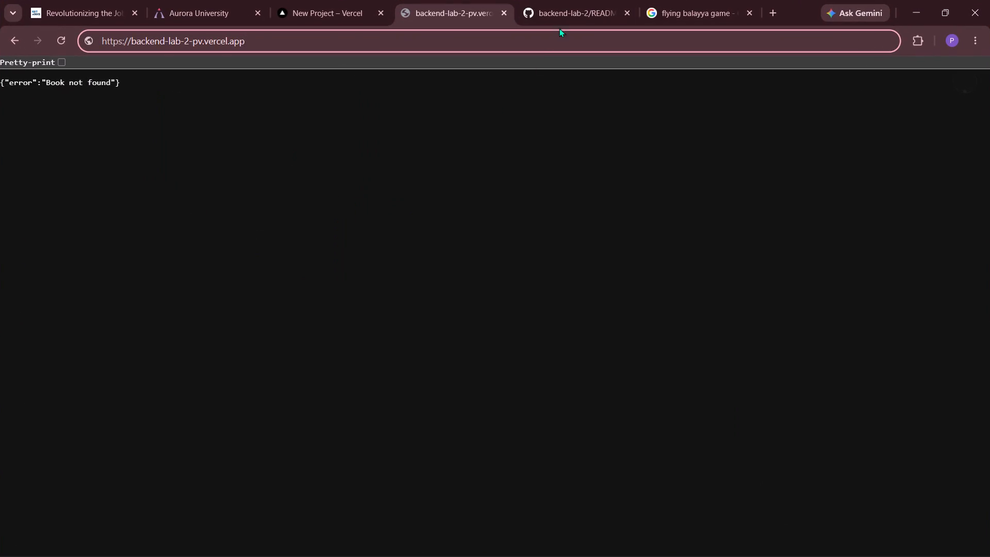
{"action": "left_click", "coordinate": [564, 9]}
{"action": "scroll", "coordinate": [533, 311], "scroll_direction": "down", "scroll_amount": 8}
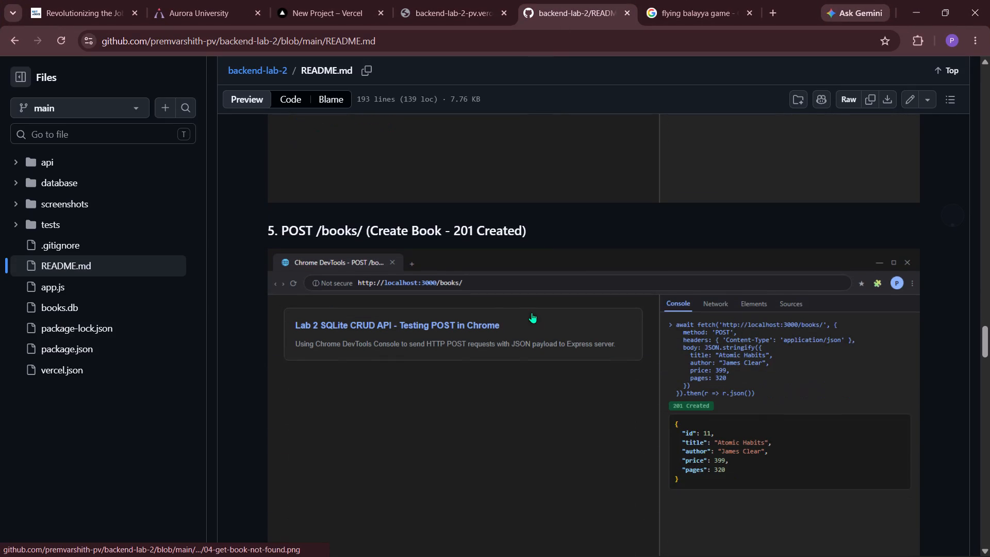
{"action": "left_click", "coordinate": [316, 224]}
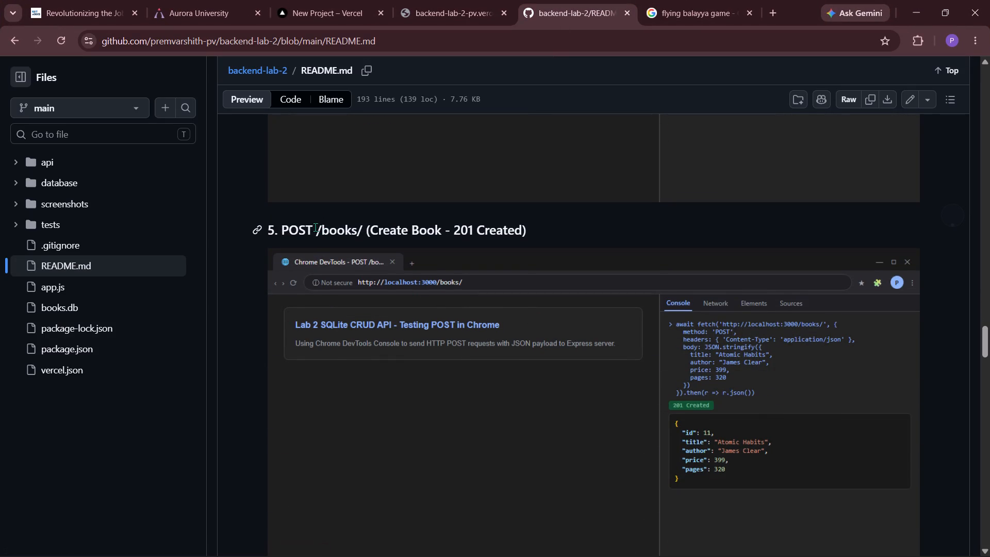
{"action": "left_click_drag", "start_coordinate": [316, 228], "coordinate": [362, 231]}
{"action": "key", "text": "ctrl+c"}
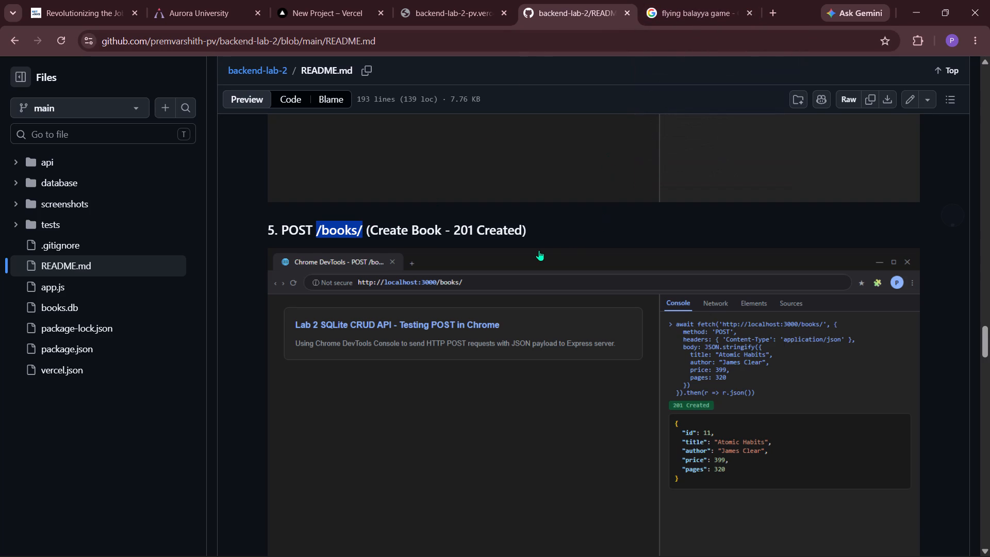
{"action": "scroll", "coordinate": [539, 250], "scroll_direction": "up", "scroll_amount": 9}
{"action": "scroll", "coordinate": [539, 250], "scroll_direction": "down", "scroll_amount": 6}
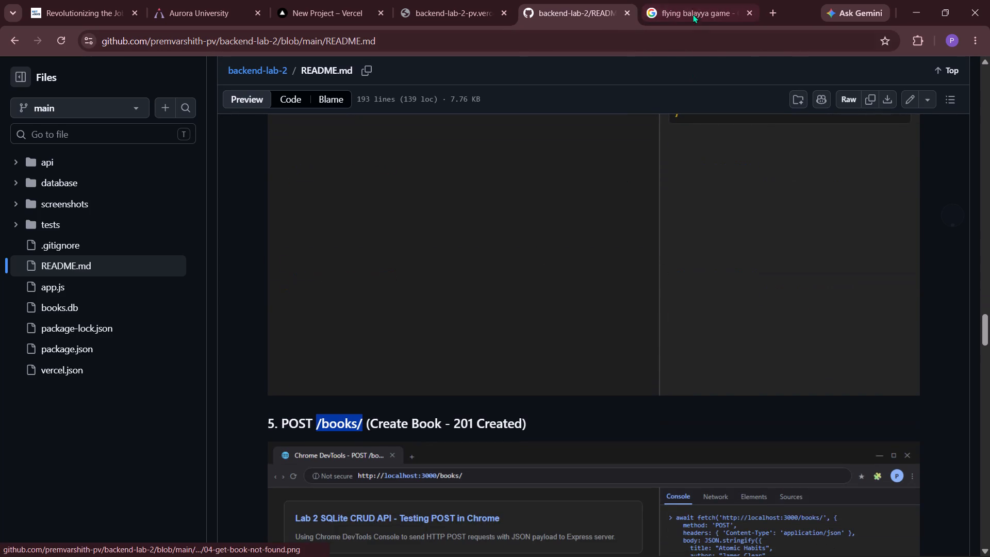
{"action": "left_click", "coordinate": [463, 0]}
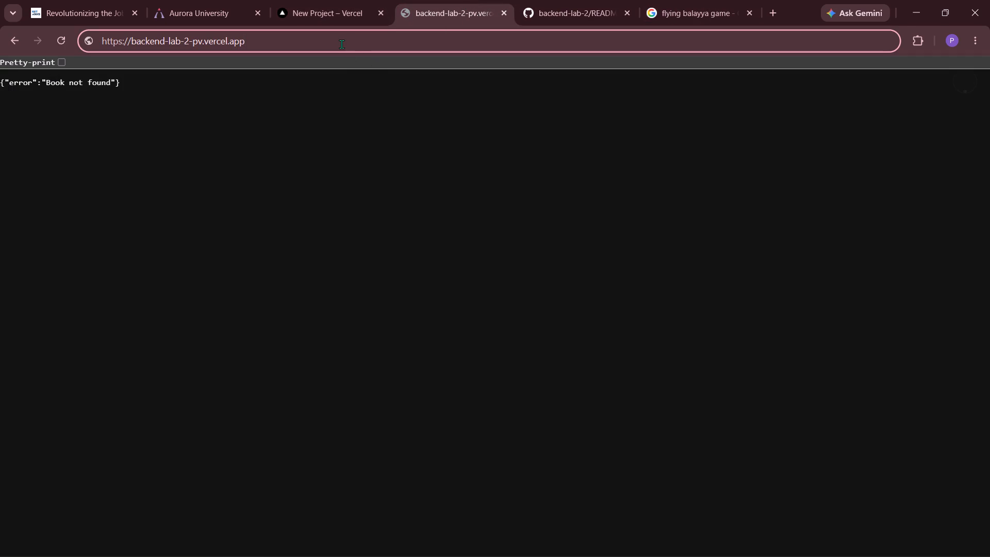
{"action": "left_click", "coordinate": [340, 43]}
{"action": "left_click", "coordinate": [373, 44]}
{"action": "key", "text": "ctrl+v"}
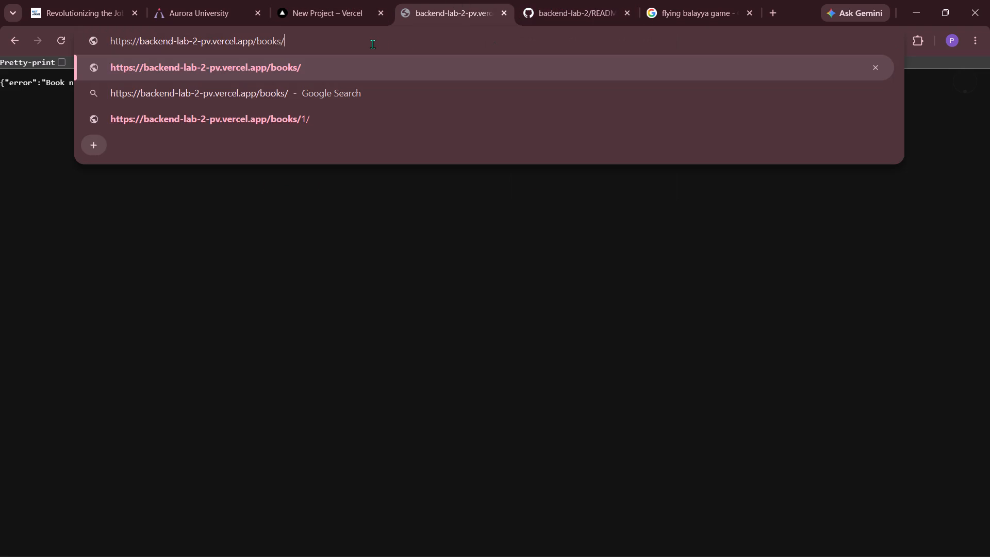
{"action": "key", "text": "Return"}
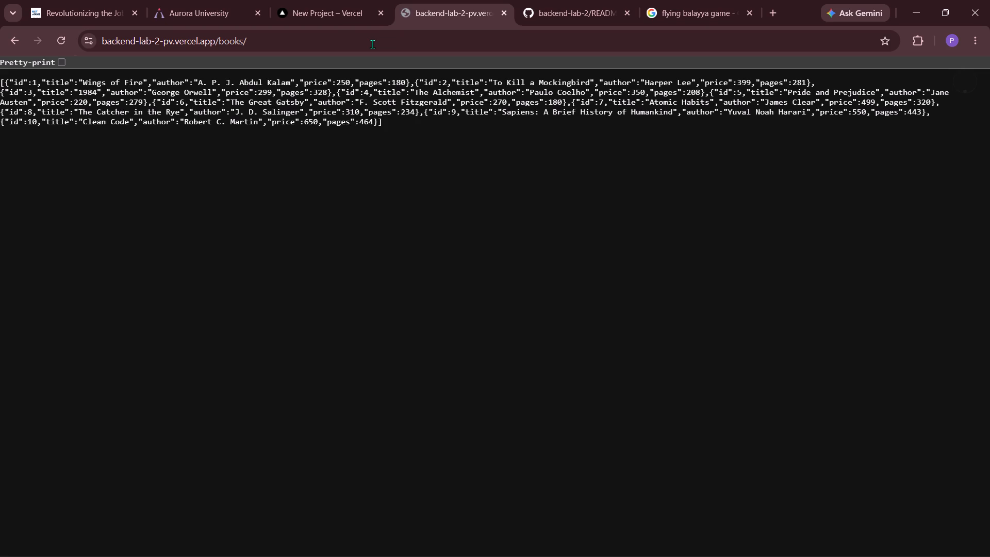
Copy the full /books/ address into the Word report after the "5TH:" label and end the line.
{"action": "left_click", "coordinate": [281, 40]}
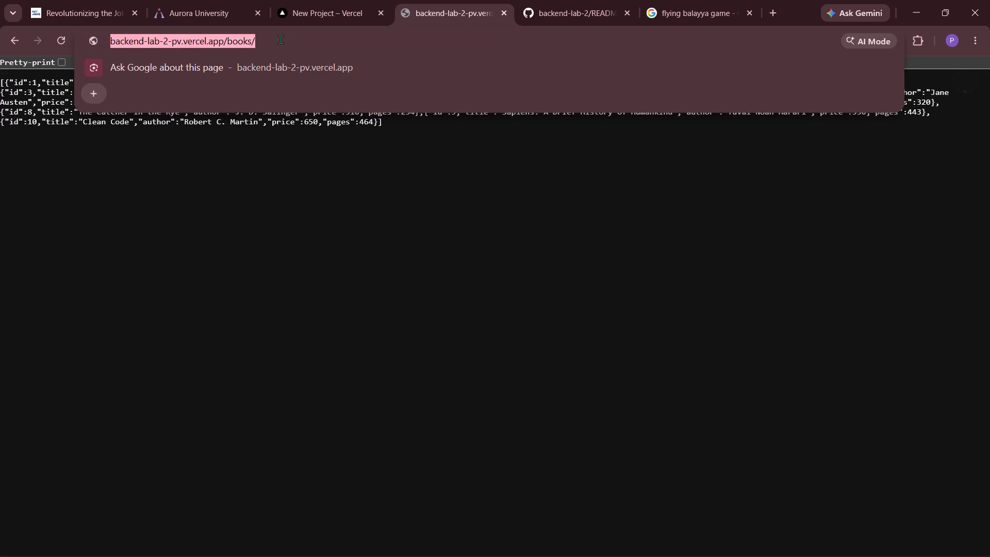
{"action": "key", "text": "ctrl+c"}
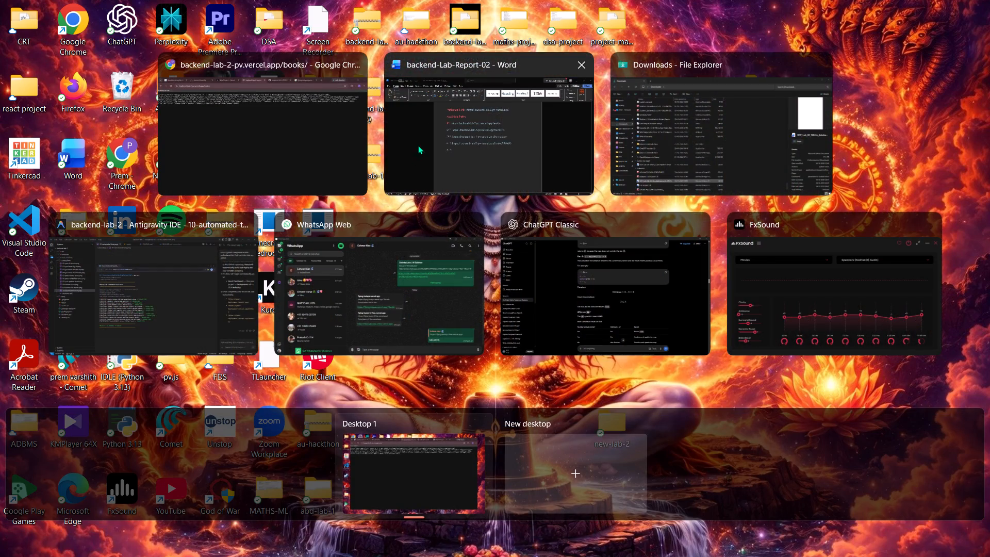
{"action": "left_click", "coordinate": [431, 121]}
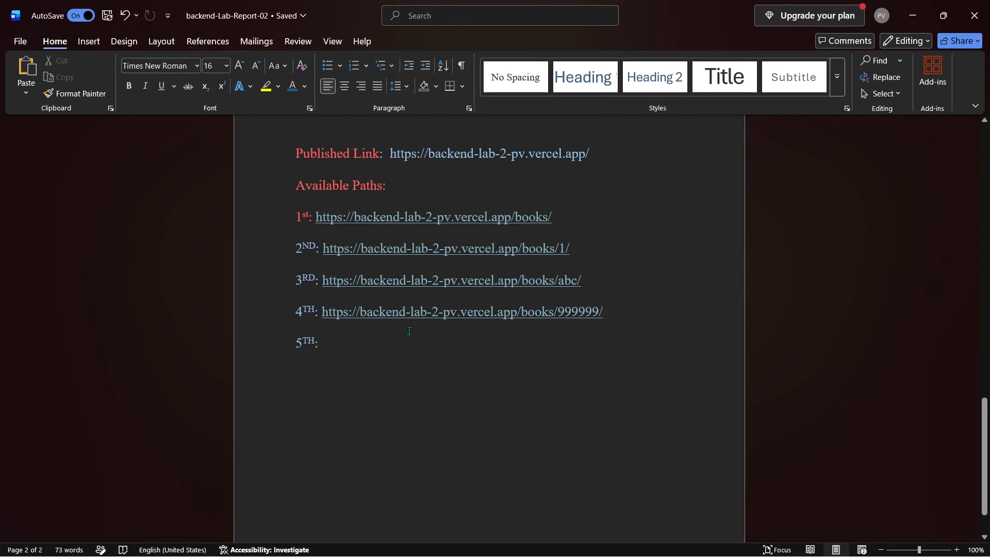
{"action": "key", "text": "ctrl+v"}
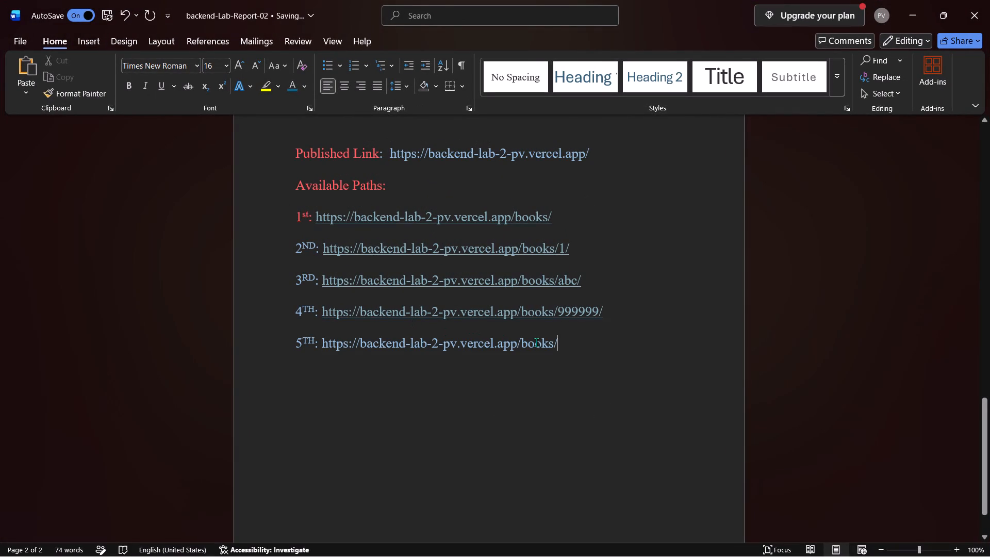
{"action": "left_click", "coordinate": [570, 348]}
{"action": "key", "text": "space"}
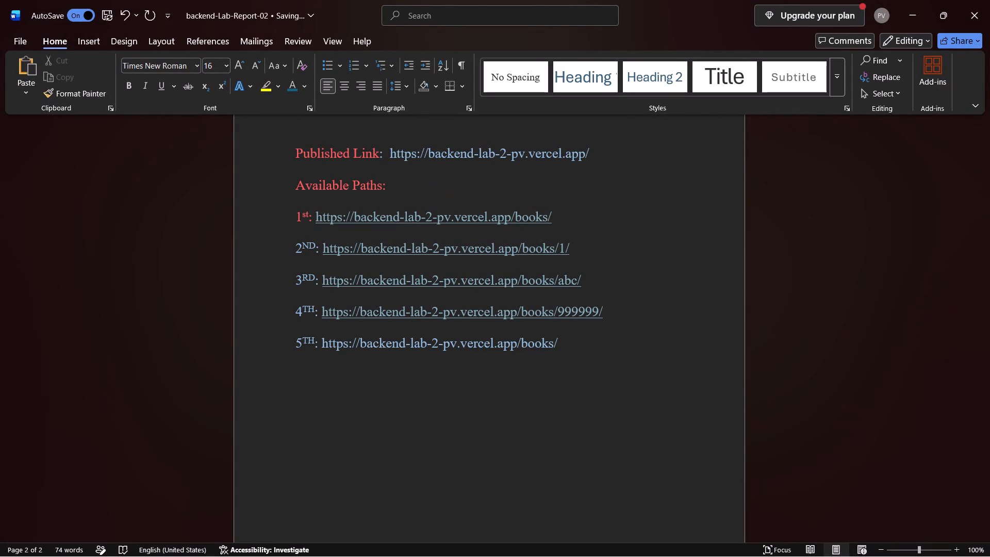
{"action": "key", "text": "Return"}
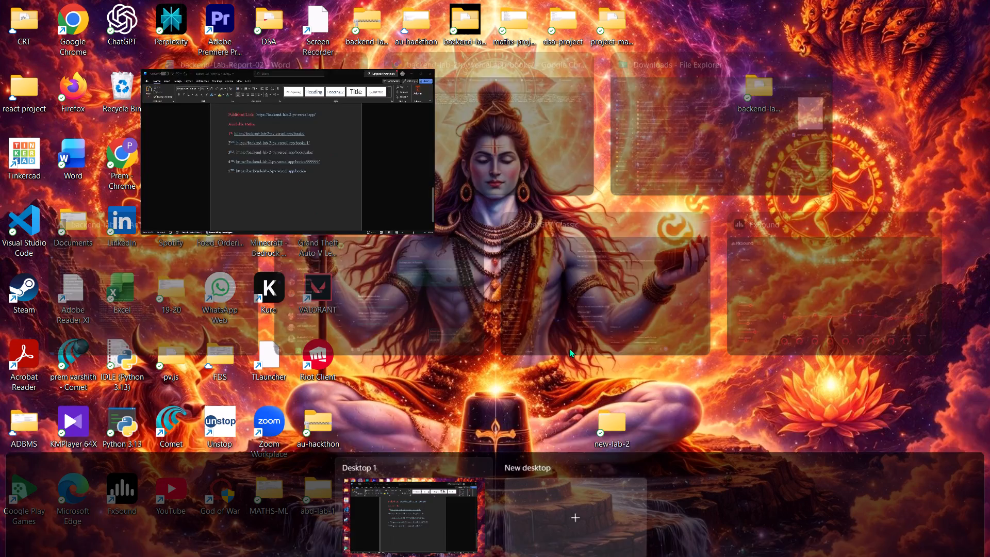
Switch to Chrome and review the README's request sections from 5 to 10 against the published site for further paths.
{"action": "left_click", "coordinate": [495, 128]}
{"action": "left_click", "coordinate": [559, 0]}
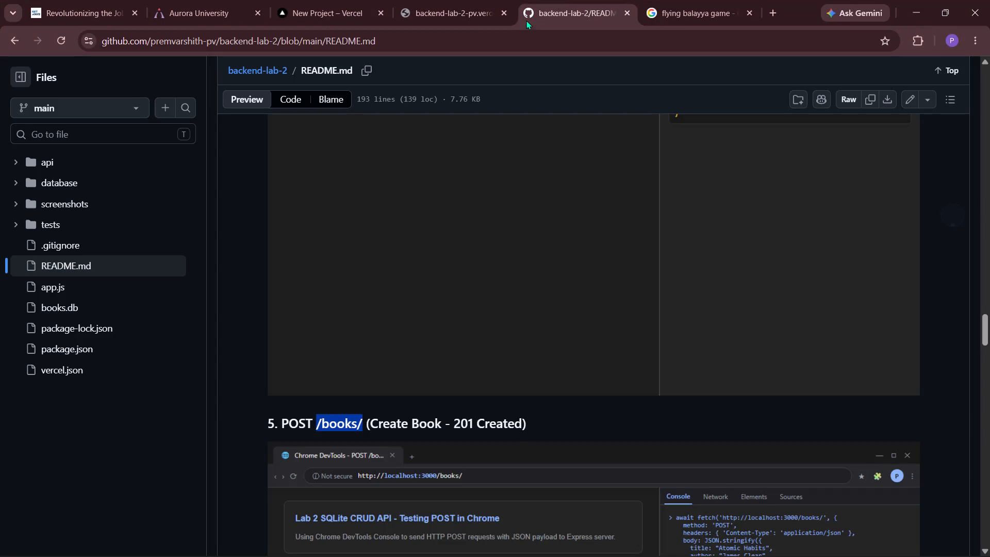
{"action": "scroll", "coordinate": [481, 321], "scroll_direction": "down", "scroll_amount": 10}
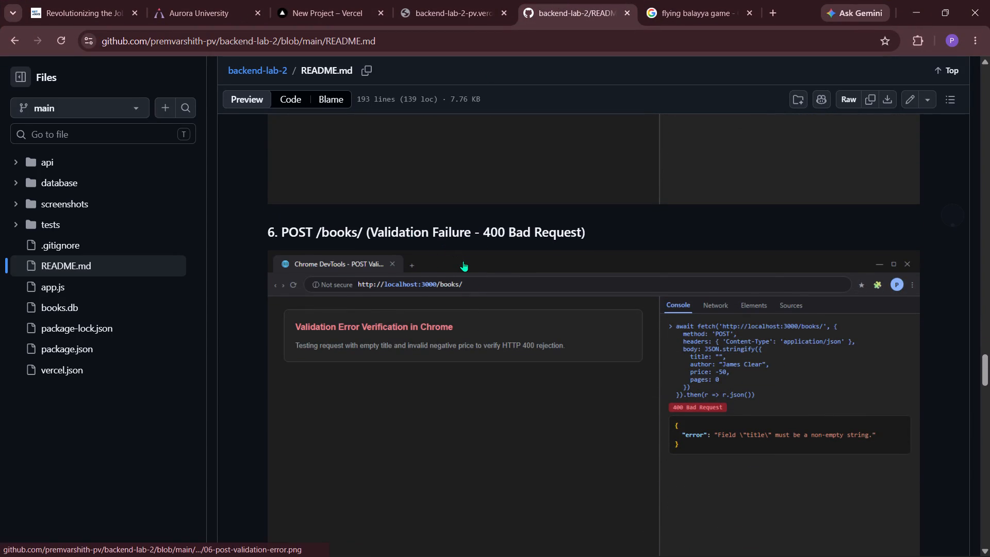
{"action": "scroll", "coordinate": [464, 261], "scroll_direction": "down", "scroll_amount": 1}
{"action": "scroll", "coordinate": [464, 261], "scroll_direction": "up", "scroll_amount": 1}
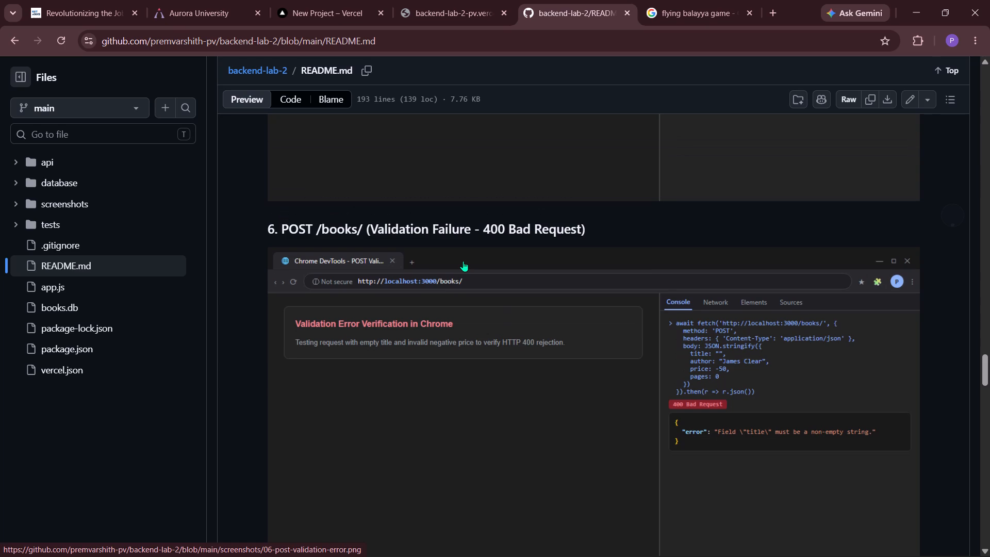
{"action": "scroll", "coordinate": [444, 263], "scroll_direction": "up", "scroll_amount": 1}
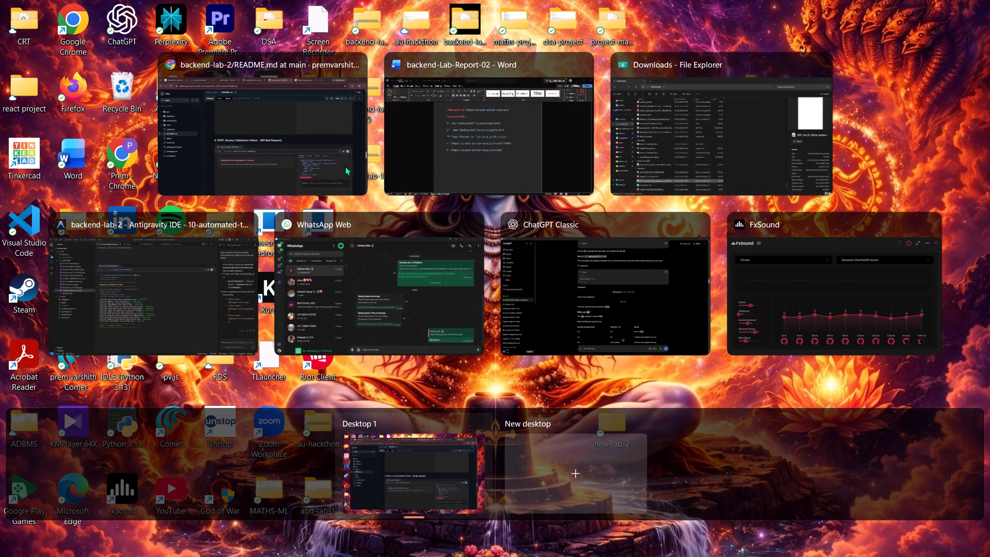
{"action": "scroll", "coordinate": [428, 268], "scroll_direction": "up", "scroll_amount": 7}
{"action": "scroll", "coordinate": [428, 268], "scroll_direction": "down", "scroll_amount": 7}
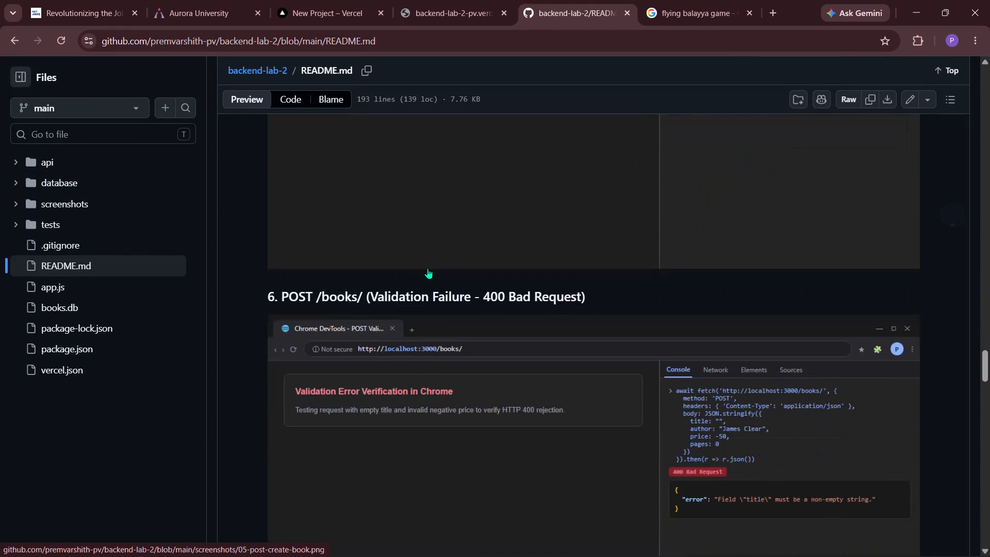
{"action": "scroll", "coordinate": [428, 268], "scroll_direction": "down", "scroll_amount": 4}
{"action": "scroll", "coordinate": [428, 268], "scroll_direction": "up", "scroll_amount": 10}
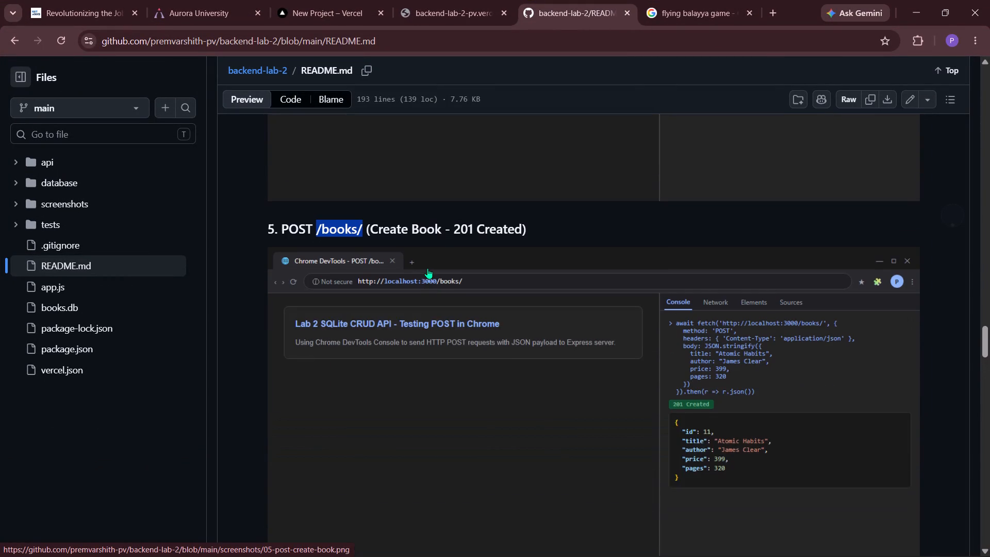
{"action": "scroll", "coordinate": [428, 268], "scroll_direction": "down", "scroll_amount": 8}
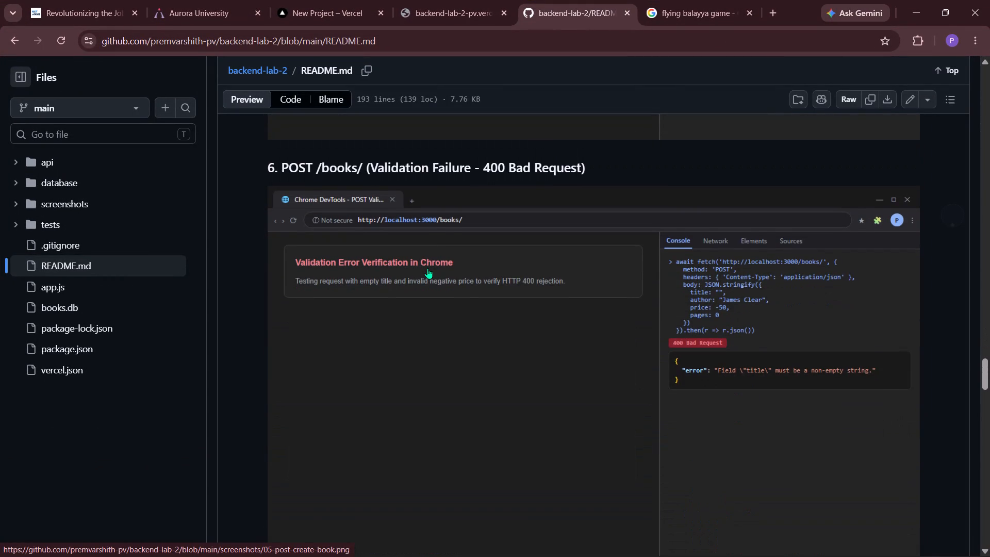
{"action": "scroll", "coordinate": [428, 268], "scroll_direction": "down", "scroll_amount": 8}
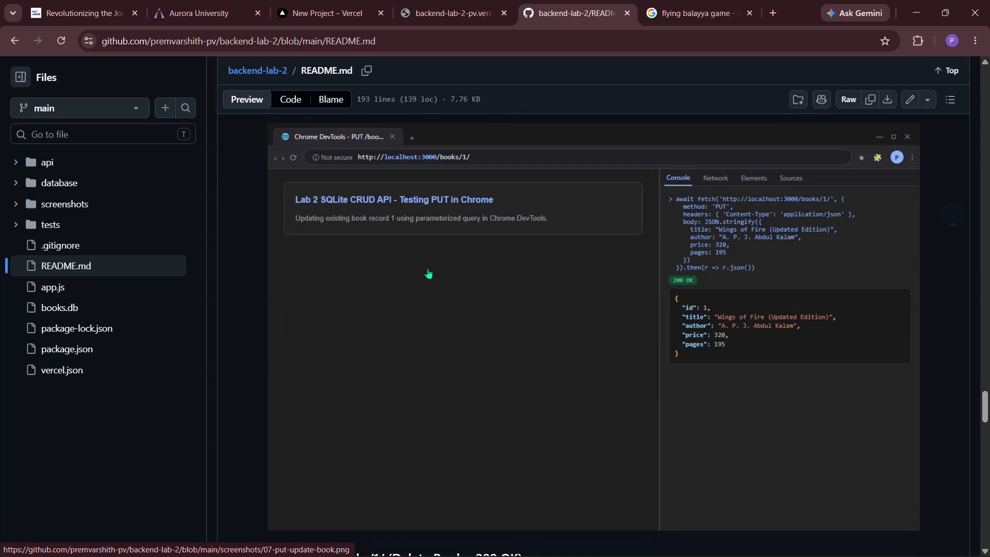
{"action": "scroll", "coordinate": [428, 268], "scroll_direction": "up", "scroll_amount": 1}
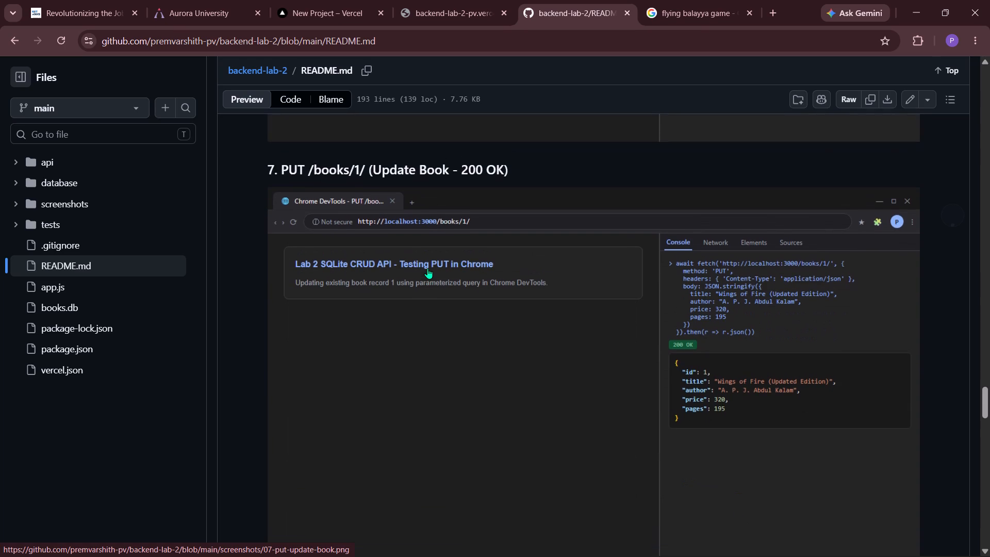
{"action": "scroll", "coordinate": [428, 268], "scroll_direction": "down", "scroll_amount": 8}
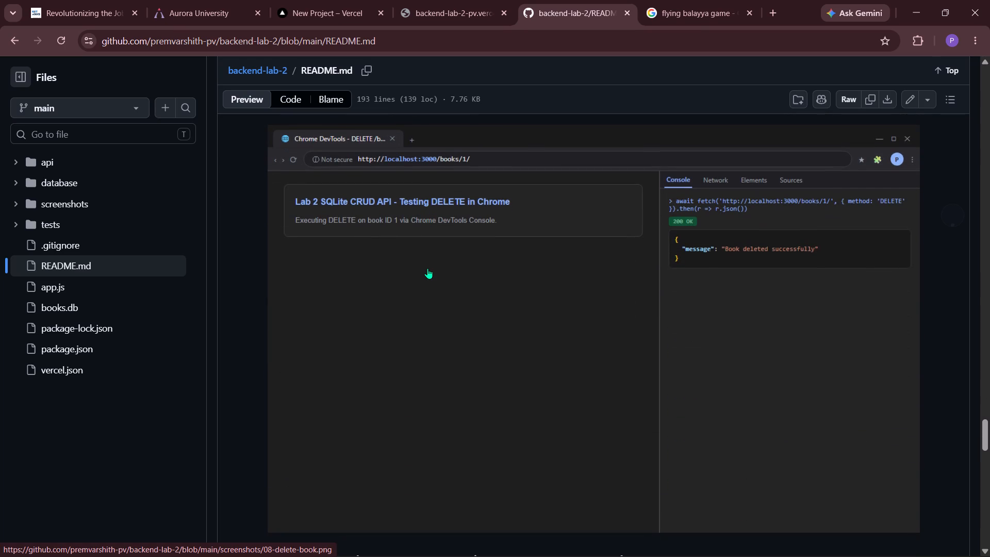
{"action": "scroll", "coordinate": [428, 268], "scroll_direction": "down", "scroll_amount": 7}
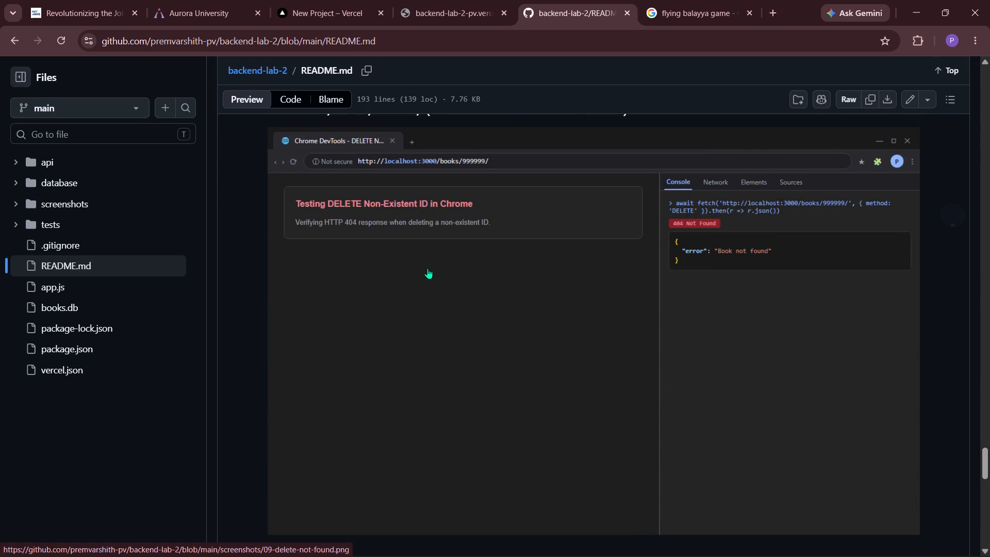
{"action": "scroll", "coordinate": [428, 268], "scroll_direction": "down", "scroll_amount": 1}
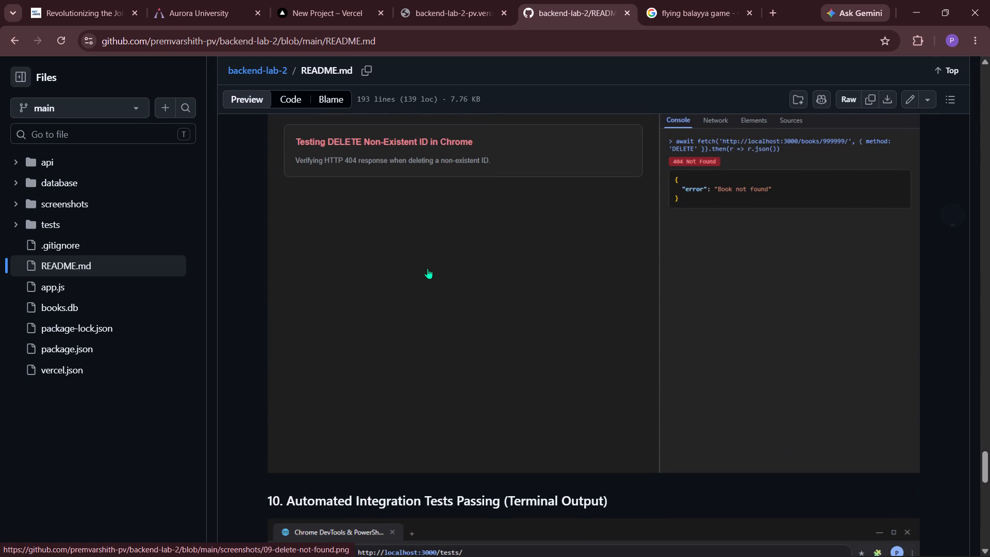
{"action": "scroll", "coordinate": [428, 268], "scroll_direction": "up", "scroll_amount": 1}
{"action": "left_click", "coordinate": [454, 7]}
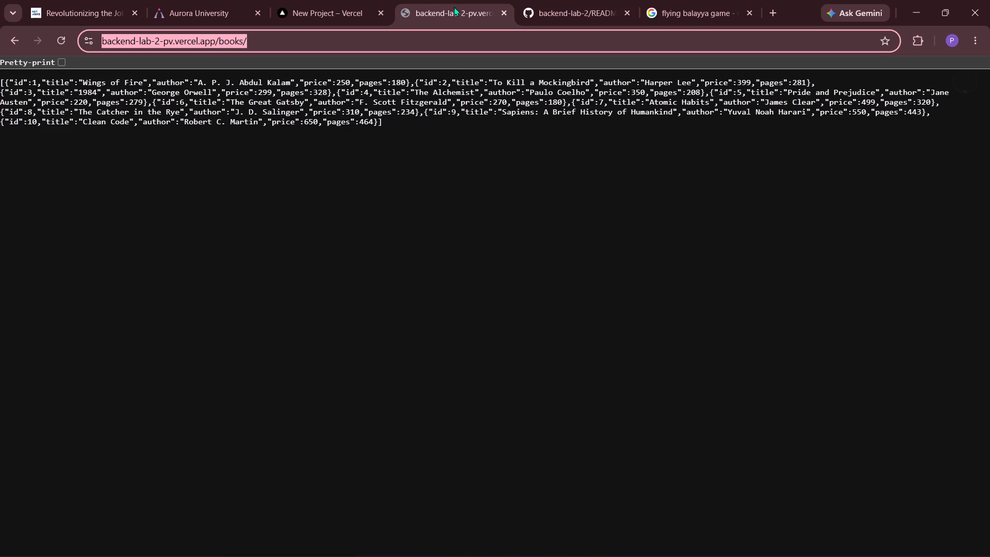
{"action": "left_click", "coordinate": [585, 0]}
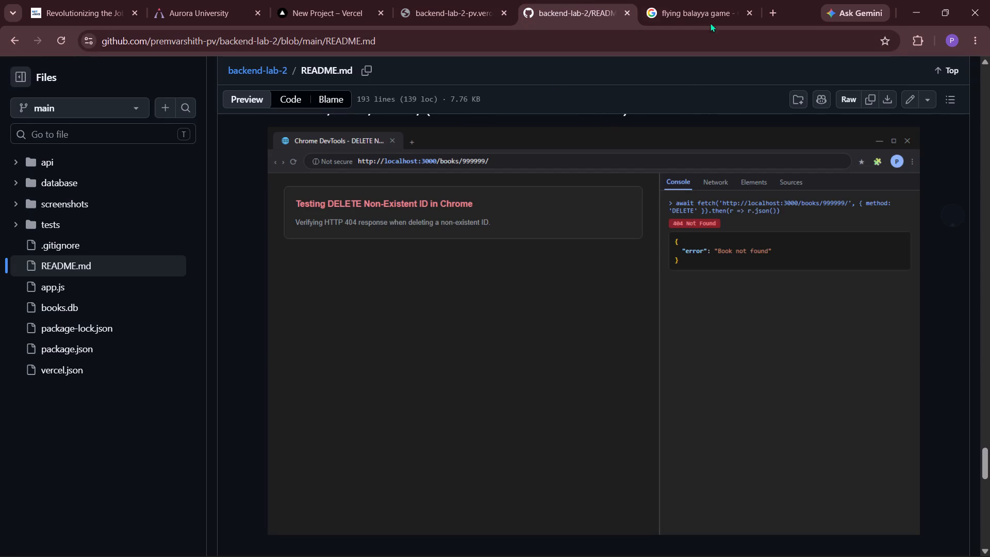
Return to the Word report and delete the whole "5TH:" path entry.
{"action": "left_click", "coordinate": [466, 144]}
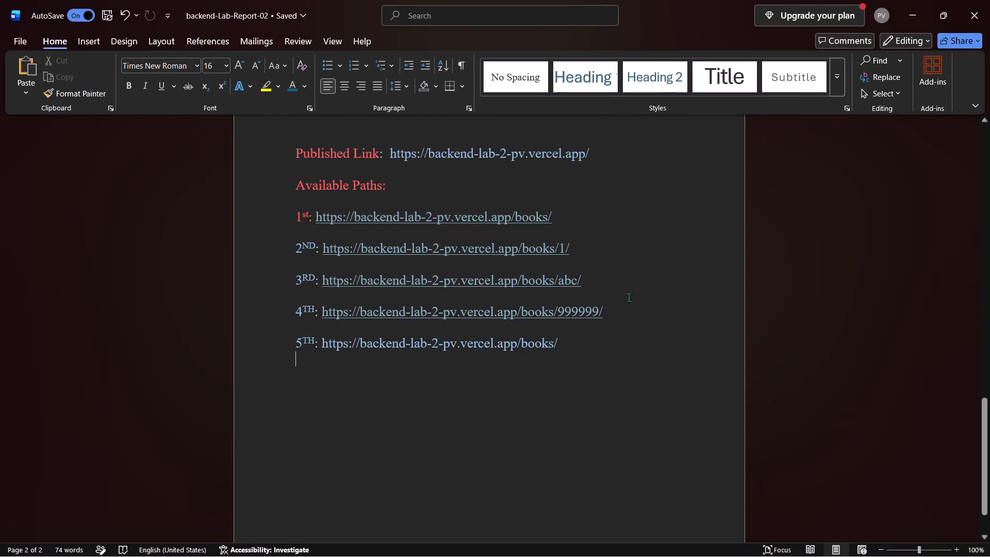
{"action": "left_click_drag", "start_coordinate": [575, 345], "coordinate": [291, 343]}
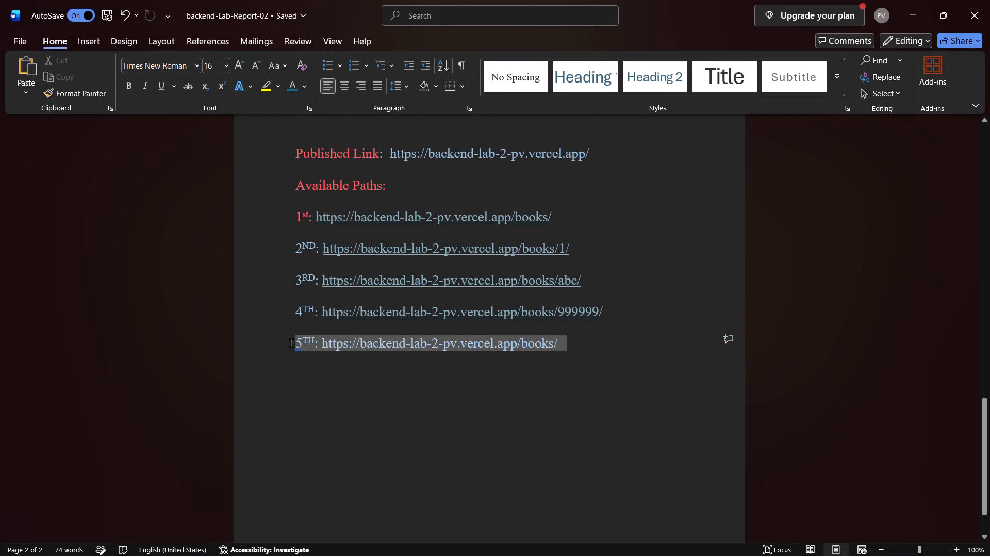
{"action": "key", "text": "BackSpace"}
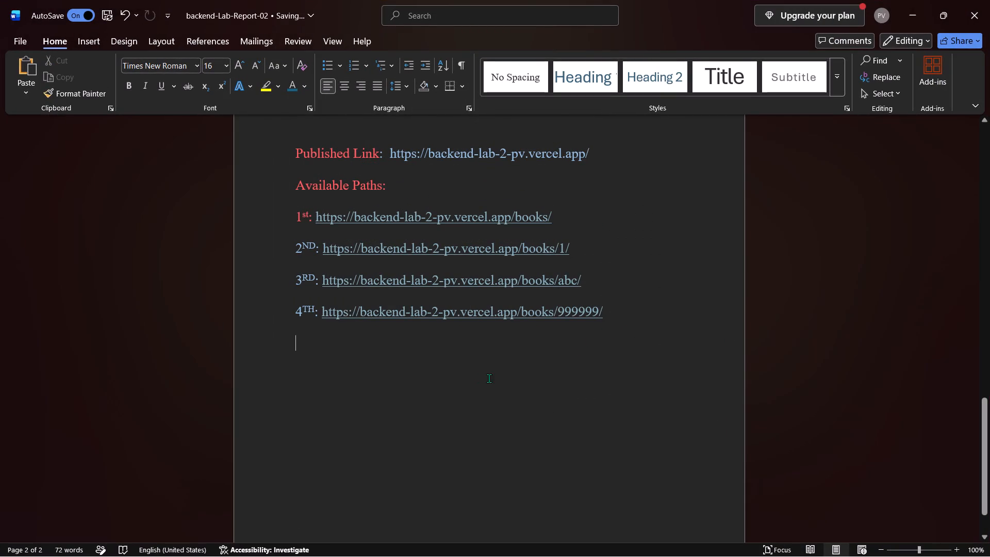
Recolour the "1st:" label under Available Paths to the light blue font colour of the other path labels.
{"action": "scroll", "coordinate": [489, 379], "scroll_direction": "up", "scroll_amount": 2}
{"action": "left_click", "coordinate": [405, 245]}
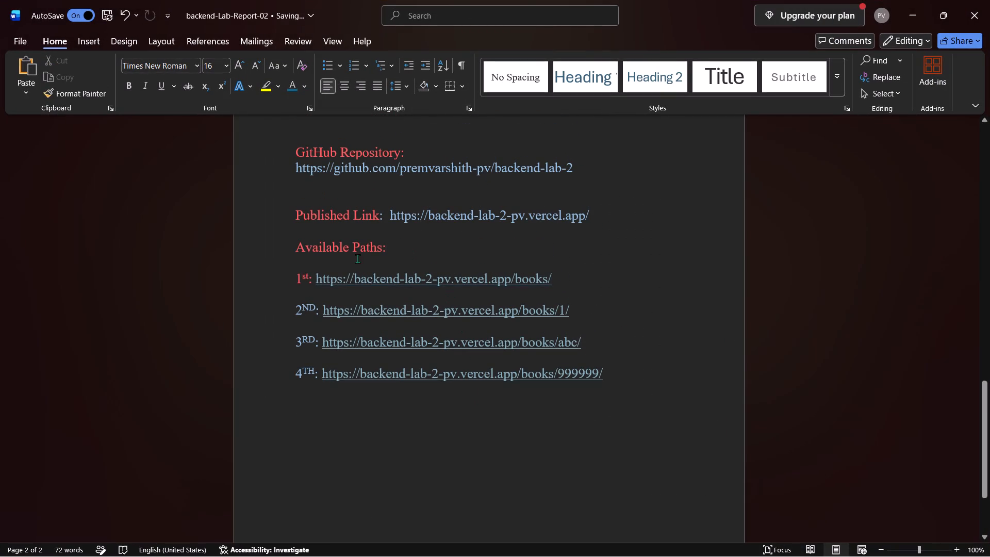
{"action": "left_click_drag", "start_coordinate": [312, 277], "coordinate": [296, 278]}
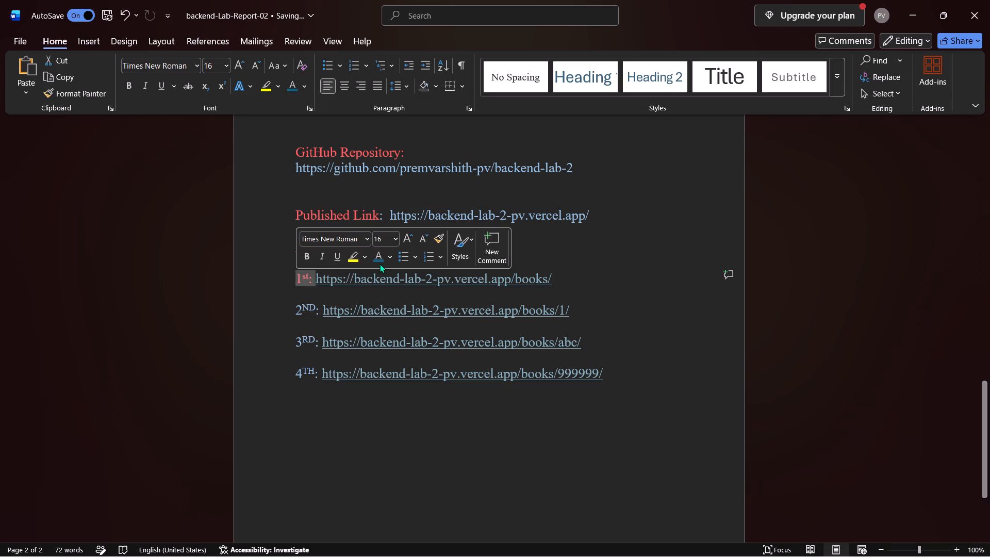
{"action": "left_click", "coordinate": [379, 255]}
{"action": "left_click", "coordinate": [391, 302]}
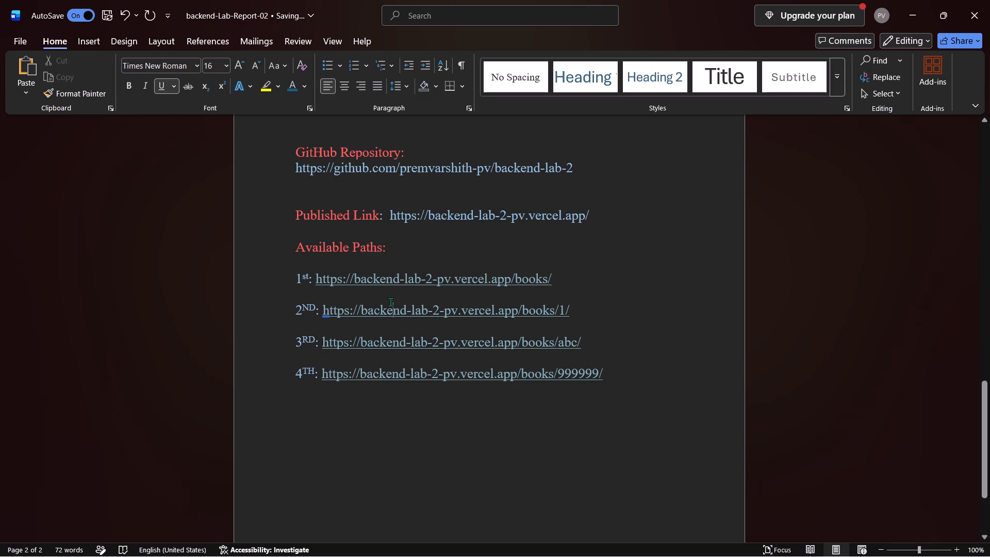
{"action": "left_click", "coordinate": [437, 406]}
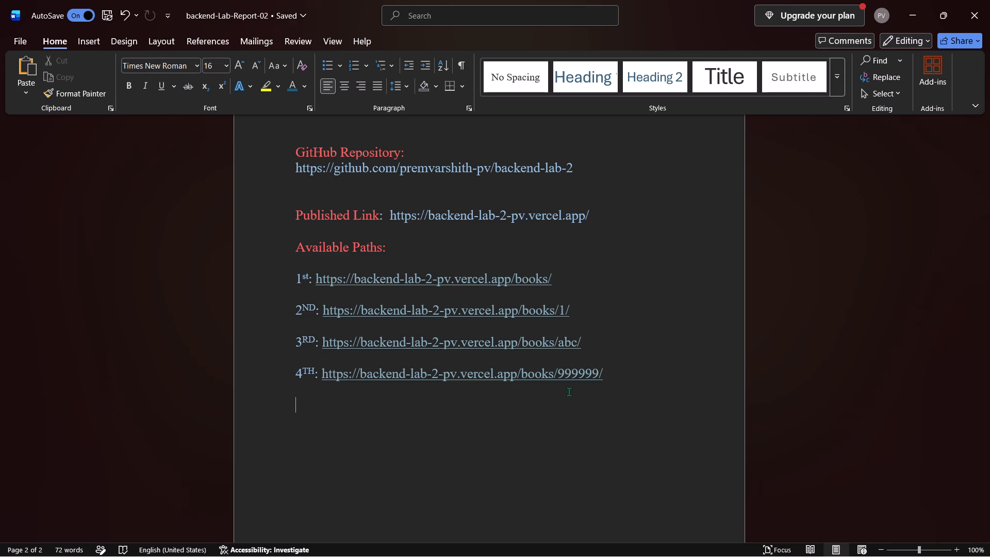
Replace the Student Name entry in the first-page details table with the report author's name.
{"action": "scroll", "coordinate": [587, 381], "scroll_direction": "up", "scroll_amount": 11}
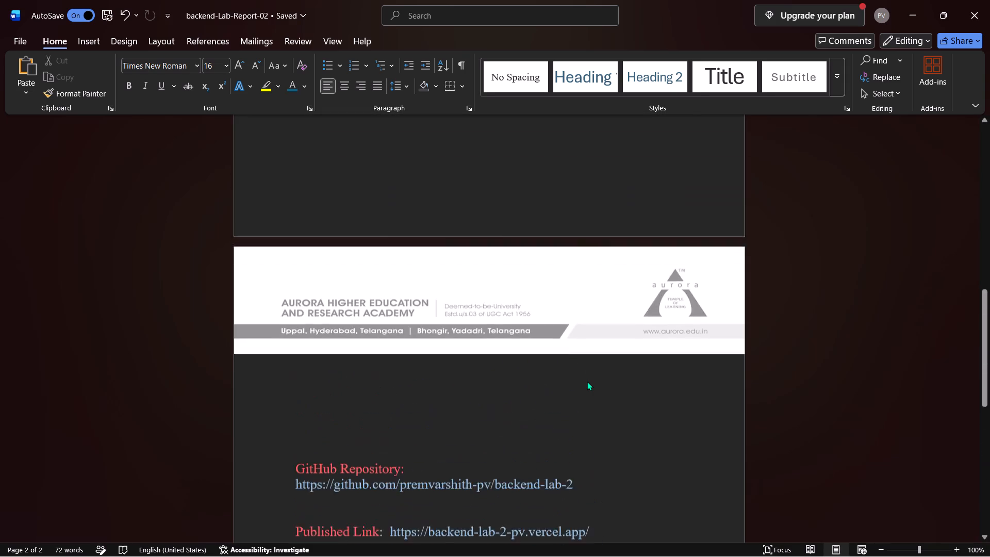
{"action": "scroll", "coordinate": [587, 381], "scroll_direction": "up", "scroll_amount": 15}
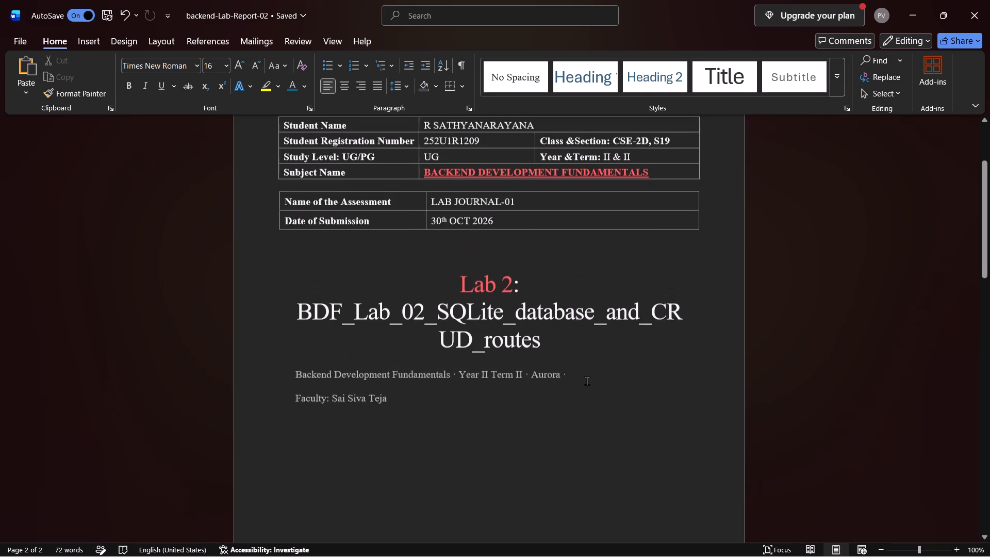
{"action": "scroll", "coordinate": [587, 381], "scroll_direction": "up", "scroll_amount": 1}
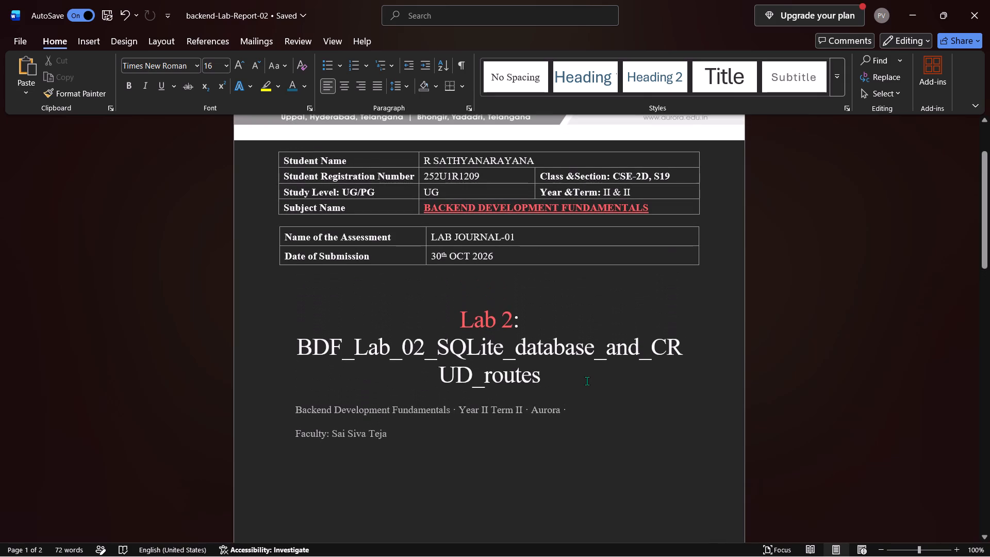
{"action": "scroll", "coordinate": [572, 372], "scroll_direction": "up", "scroll_amount": 2}
{"action": "left_click_drag", "start_coordinate": [544, 222], "coordinate": [486, 226]}
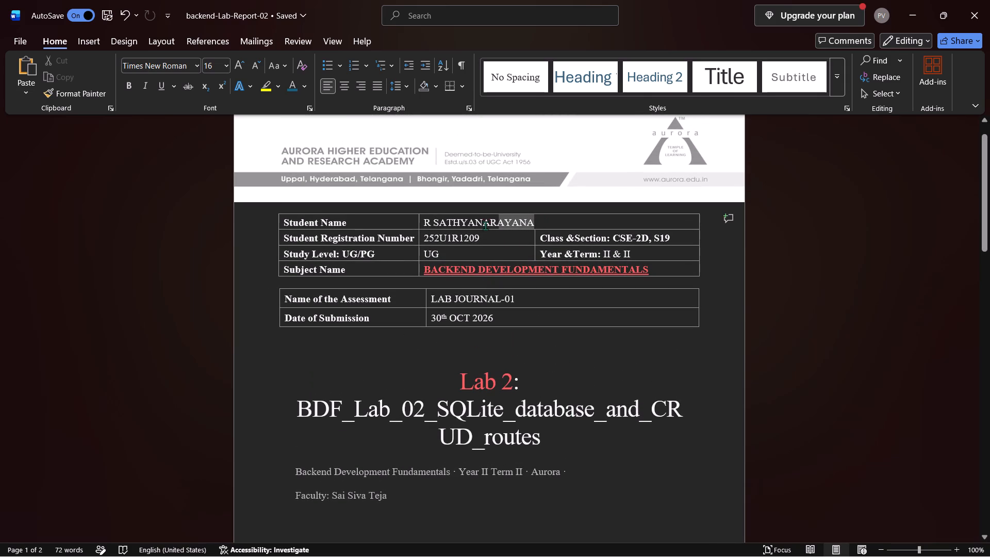
{"action": "left_click_drag", "start_coordinate": [486, 226], "coordinate": [422, 219]}
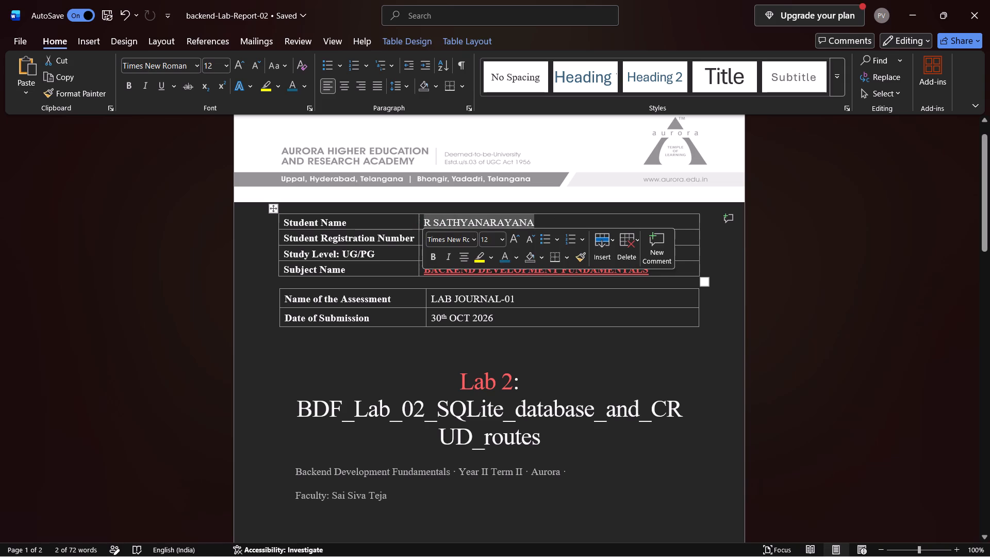
{"action": "key", "text": "BackSpace"}
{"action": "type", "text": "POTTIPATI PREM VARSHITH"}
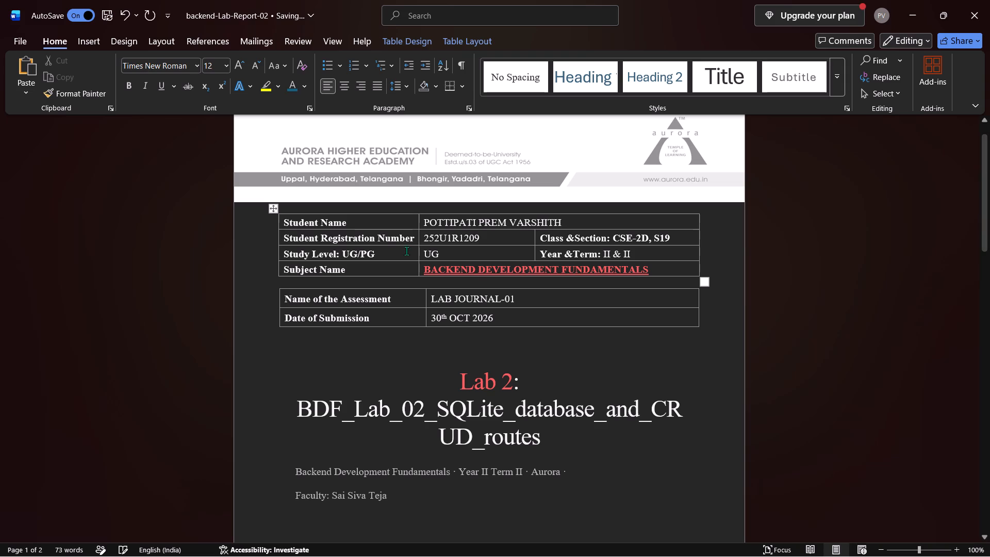
Change the last digit of the Student Registration Number in the details table to 0.
{"action": "left_click", "coordinate": [490, 232]}
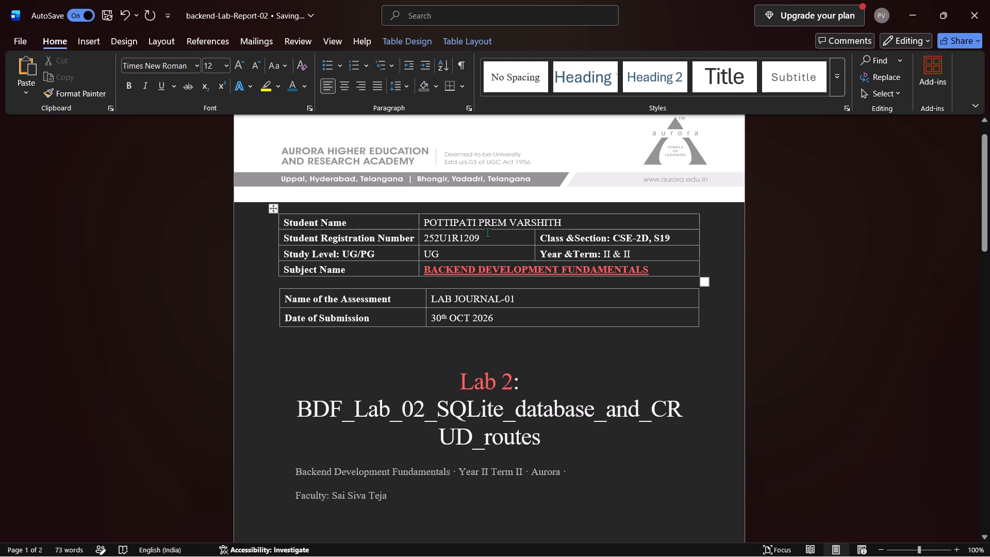
{"action": "key", "text": "BackSpace"}
{"action": "key", "text": "0"}
Insert four extra blank lines between the GitHub repository address and the Published Link line on page 2.
{"action": "scroll", "coordinate": [552, 271], "scroll_direction": "down", "scroll_amount": 1}
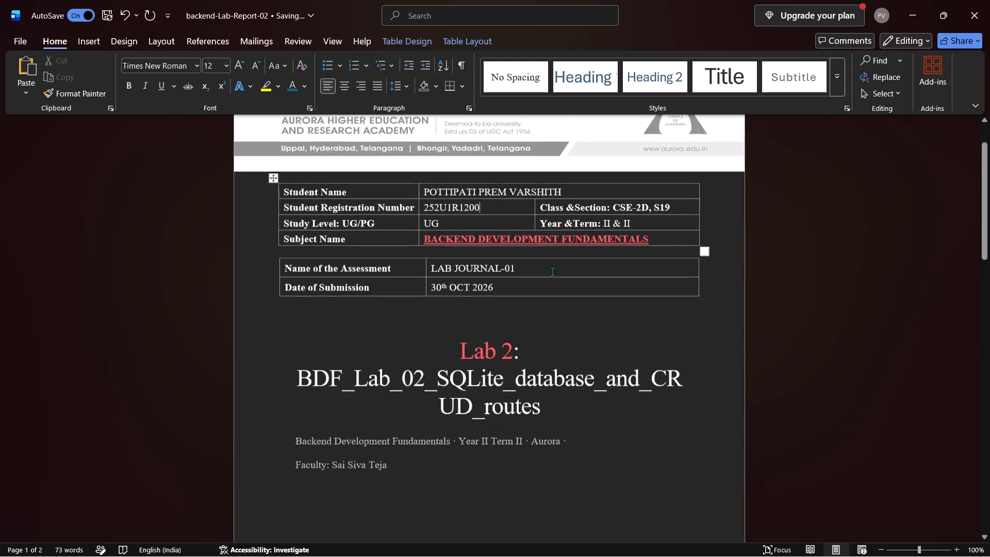
{"action": "scroll", "coordinate": [553, 272], "scroll_direction": "down", "scroll_amount": 4}
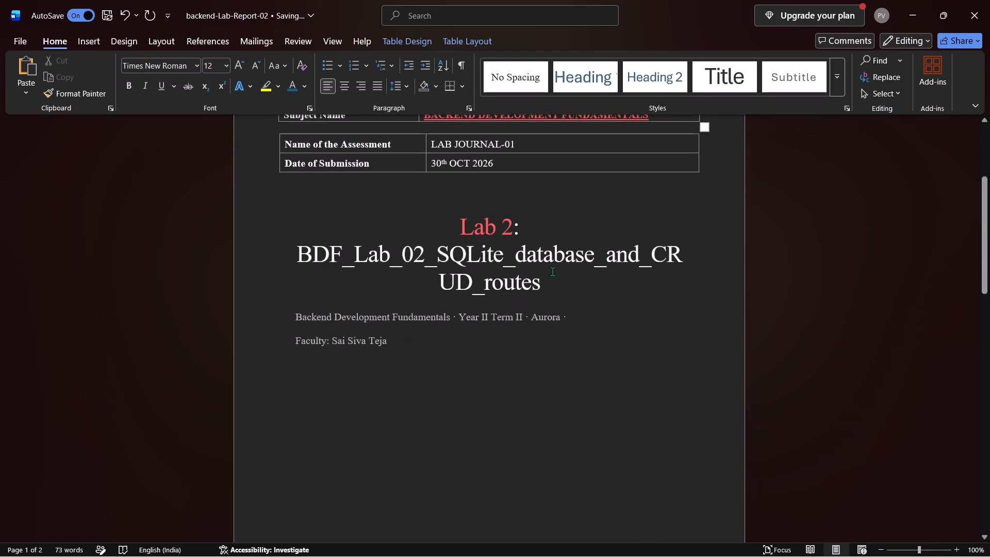
{"action": "scroll", "coordinate": [553, 272], "scroll_direction": "left", "scroll_amount": 1}
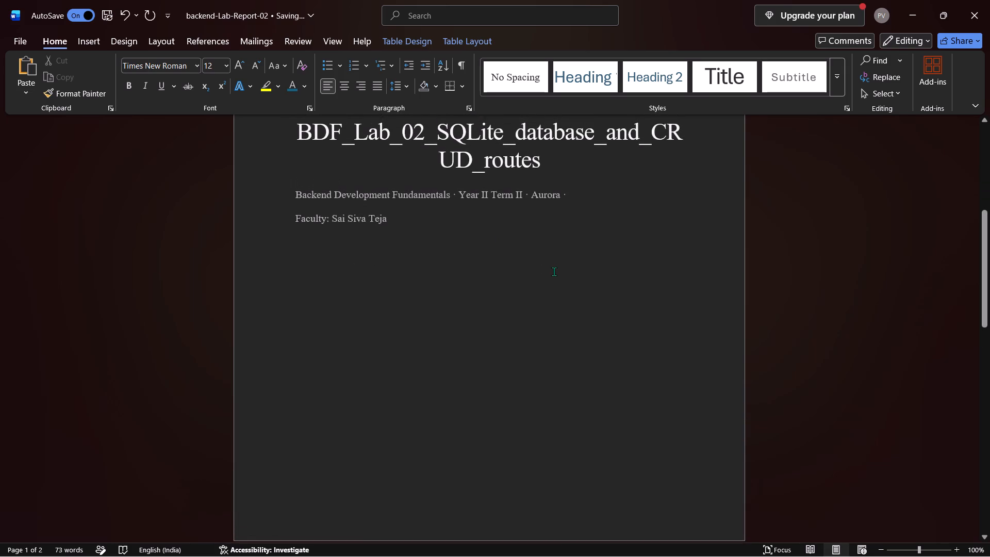
{"action": "scroll", "coordinate": [569, 264], "scroll_direction": "down", "scroll_amount": 7}
{"action": "scroll", "coordinate": [623, 327], "scroll_direction": "up", "scroll_amount": 11}
{"action": "left_click", "coordinate": [396, 408]}
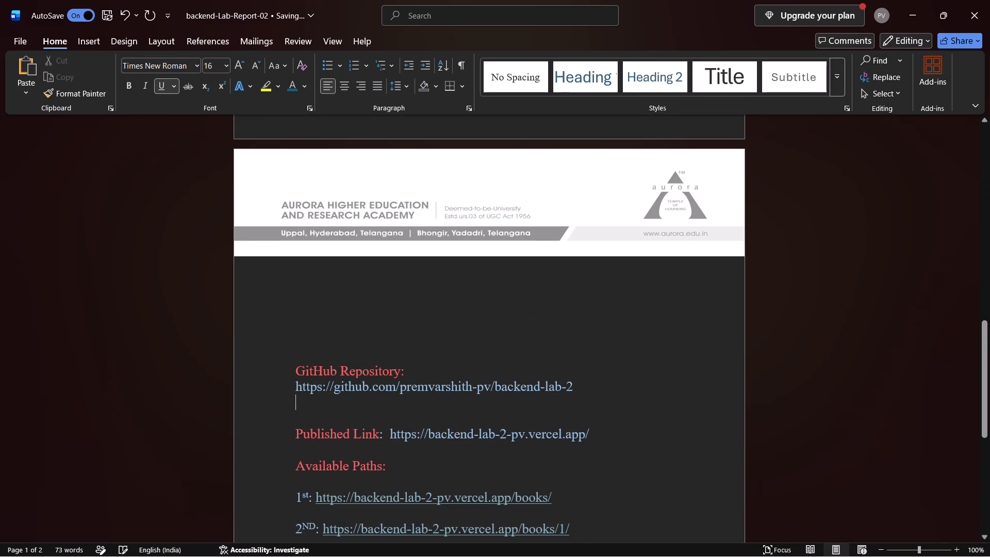
{"action": "key", "text": "Return"}
{"action": "key", "text": "Return"}
{"action": "key", "text": "Return"}
{"action": "scroll", "coordinate": [392, 409], "scroll_direction": "down", "scroll_amount": 10}
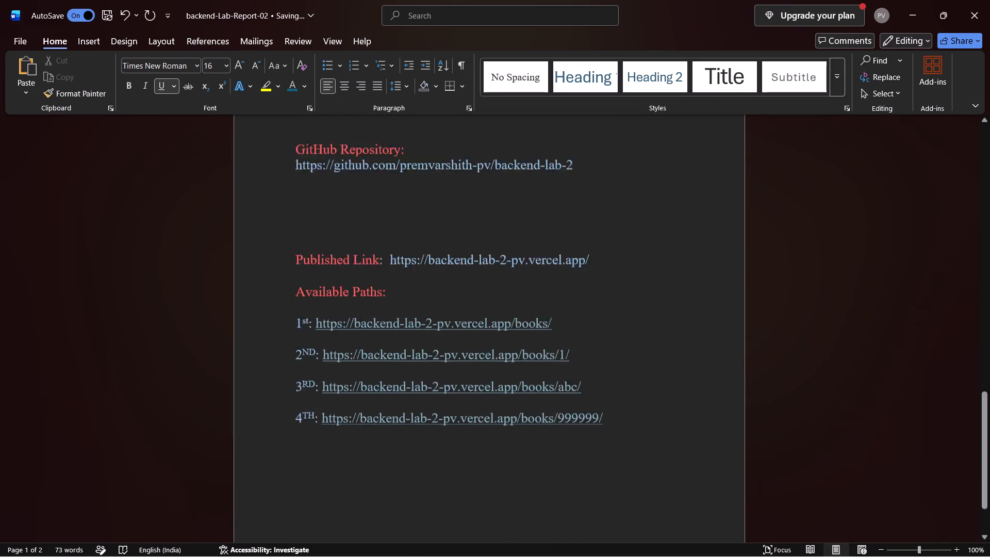
{"action": "scroll", "coordinate": [392, 409], "scroll_direction": "down", "scroll_amount": 2}
{"action": "scroll", "coordinate": [381, 398], "scroll_direction": "up", "scroll_amount": 2}
{"action": "key", "text": "Return"}
{"action": "scroll", "coordinate": [381, 398], "scroll_direction": "down", "scroll_amount": 6}
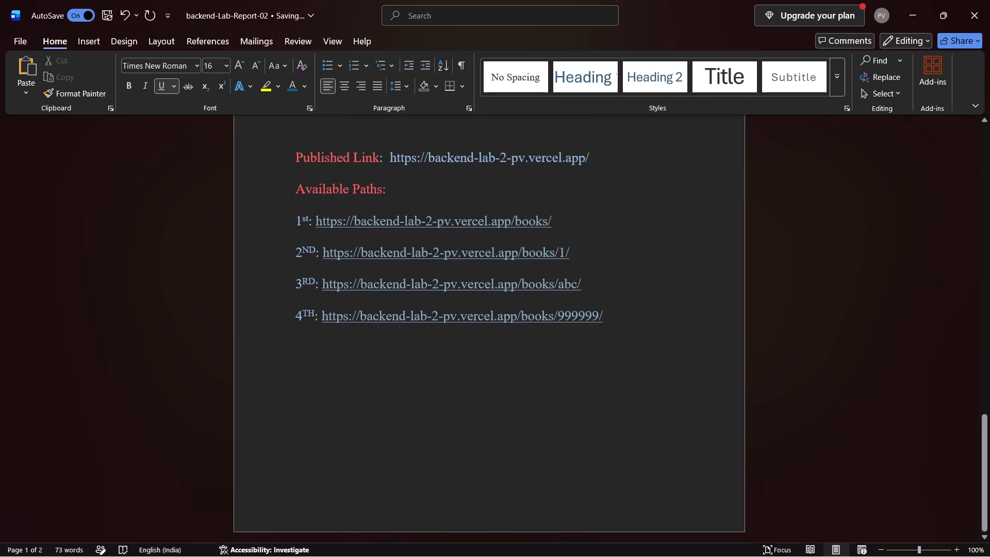
Change the Name of the Assessment entry in the first-page table to LAB JOURNAL-02.
{"action": "scroll", "coordinate": [381, 398], "scroll_direction": "down", "scroll_amount": 5}
{"action": "scroll", "coordinate": [381, 398], "scroll_direction": "up", "scroll_amount": 19}
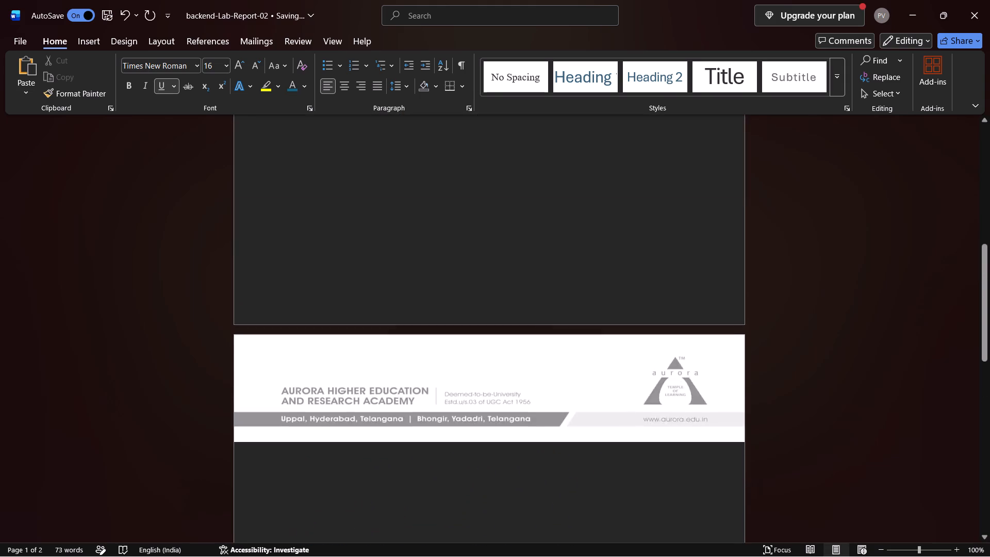
{"action": "scroll", "coordinate": [381, 398], "scroll_direction": "up", "scroll_amount": 14}
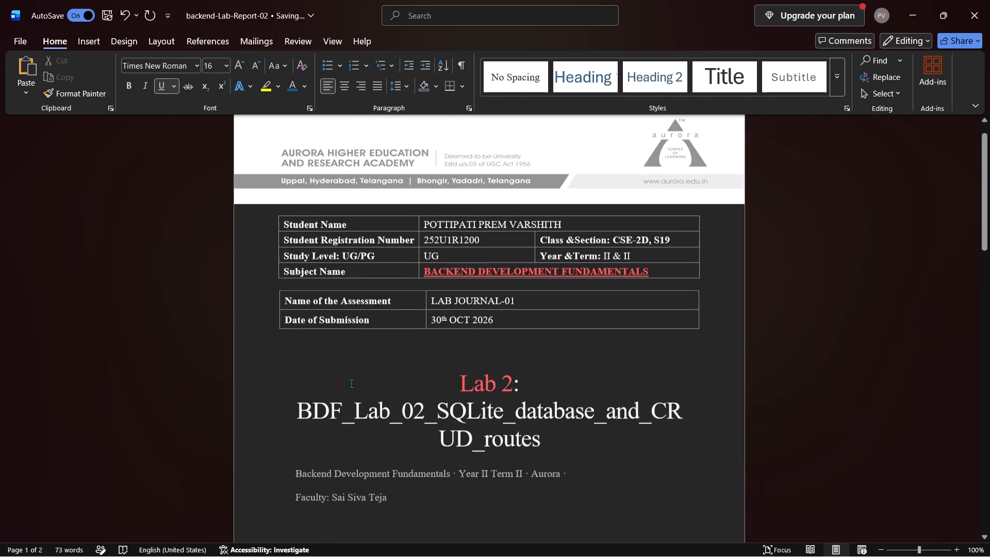
{"action": "left_click", "coordinate": [521, 298]}
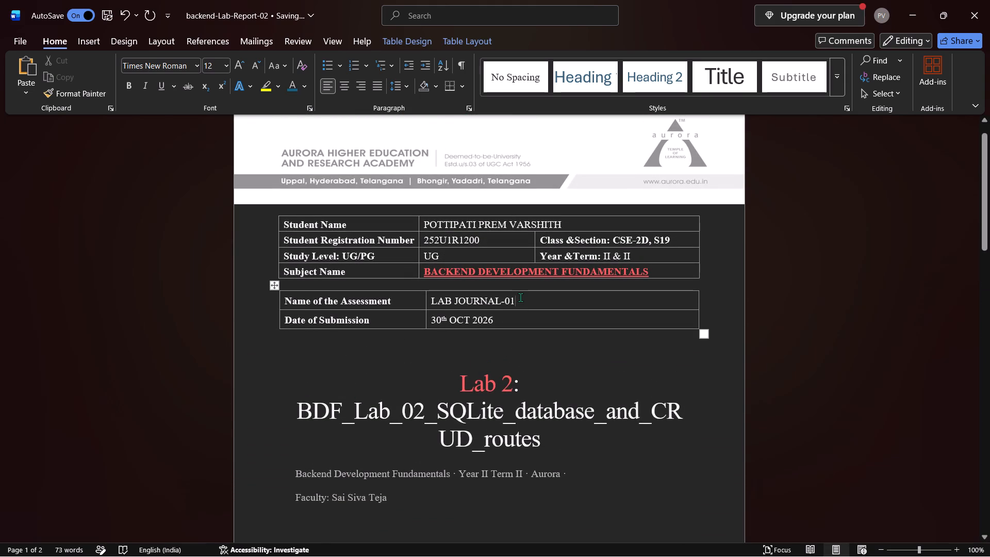
{"action": "key", "text": "BackSpace"}
{"action": "key", "text": "2"}
Review both pages of the report, checking the details tables, title, published link and available paths.
{"action": "scroll", "coordinate": [521, 298], "scroll_direction": "down", "scroll_amount": 14}
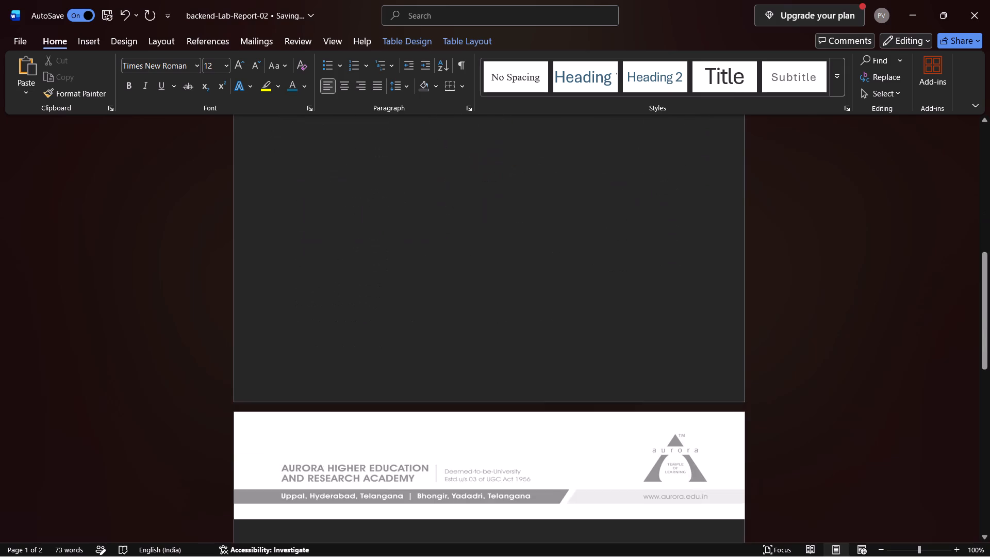
{"action": "scroll", "coordinate": [521, 298], "scroll_direction": "up", "scroll_amount": 14}
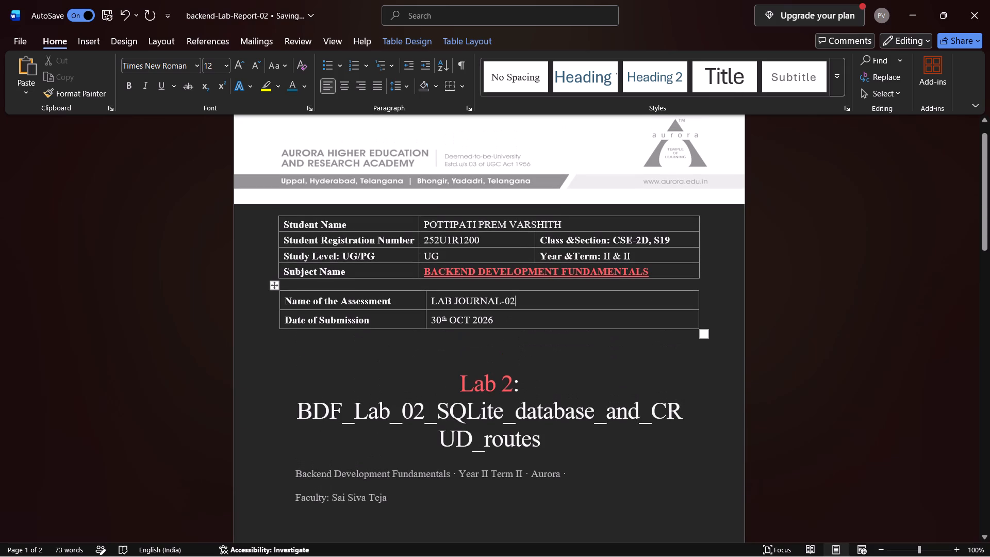
{"action": "scroll", "coordinate": [518, 249], "scroll_direction": "down", "scroll_amount": 14}
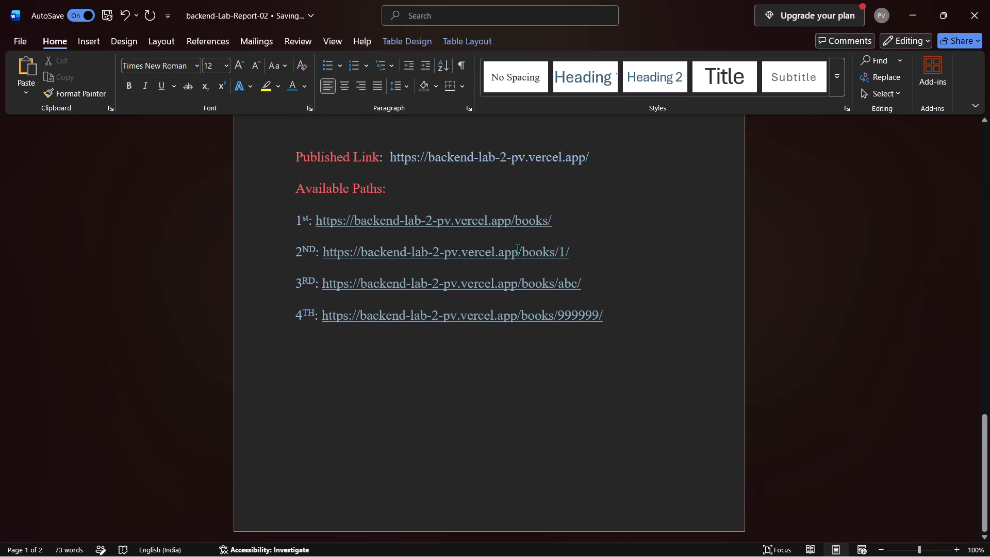
{"action": "scroll", "coordinate": [555, 362], "scroll_direction": "up", "scroll_amount": 19}
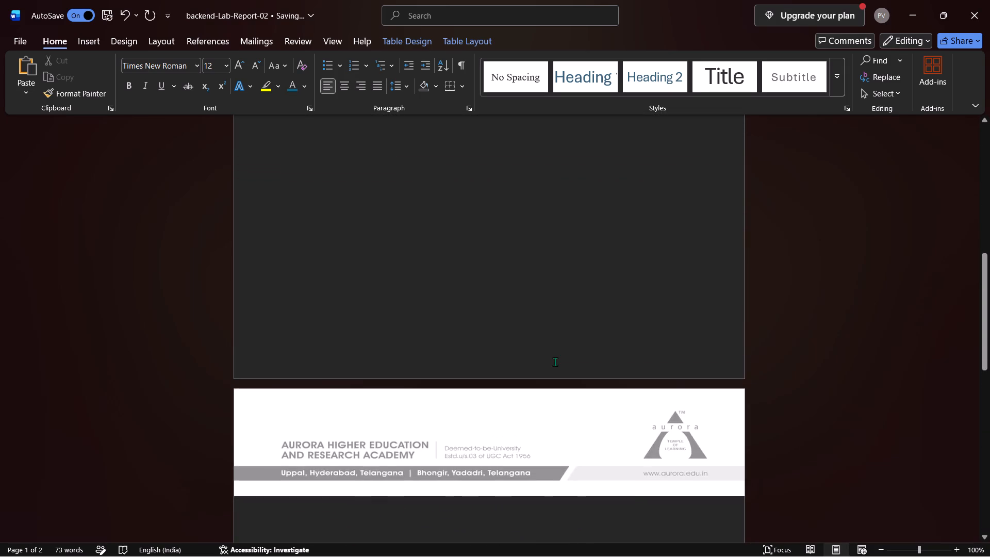
{"action": "scroll", "coordinate": [555, 362], "scroll_direction": "up", "scroll_amount": 16}
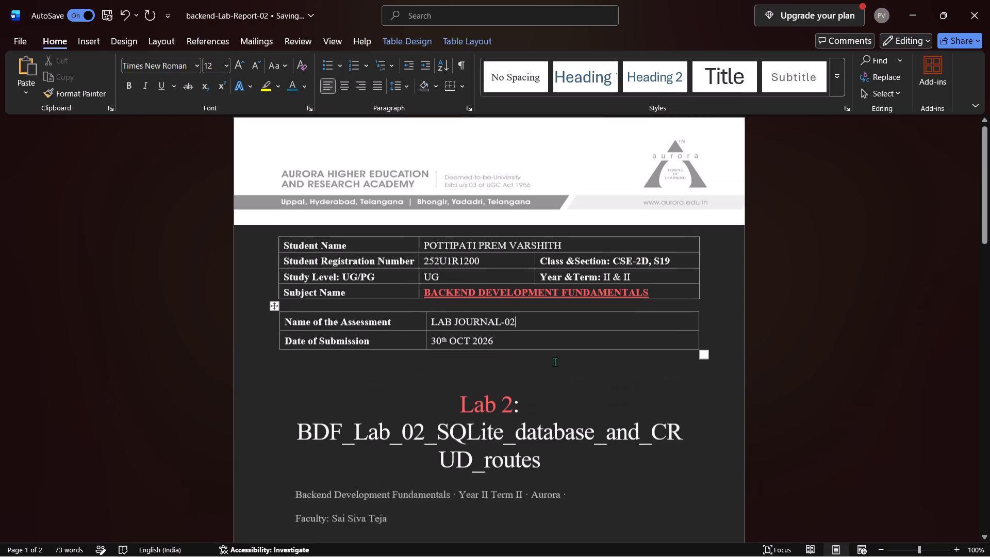
Export the report as a PDF named backend-Lab-Report-02 in the Documents folder, optimized for standard publishing.
{"action": "left_click", "coordinate": [19, 40]}
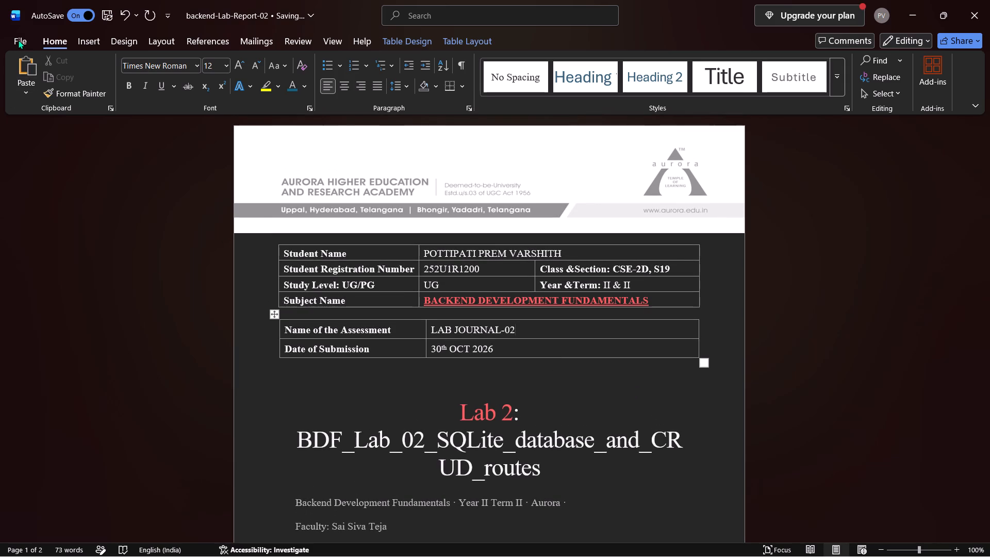
{"action": "left_click", "coordinate": [51, 269]}
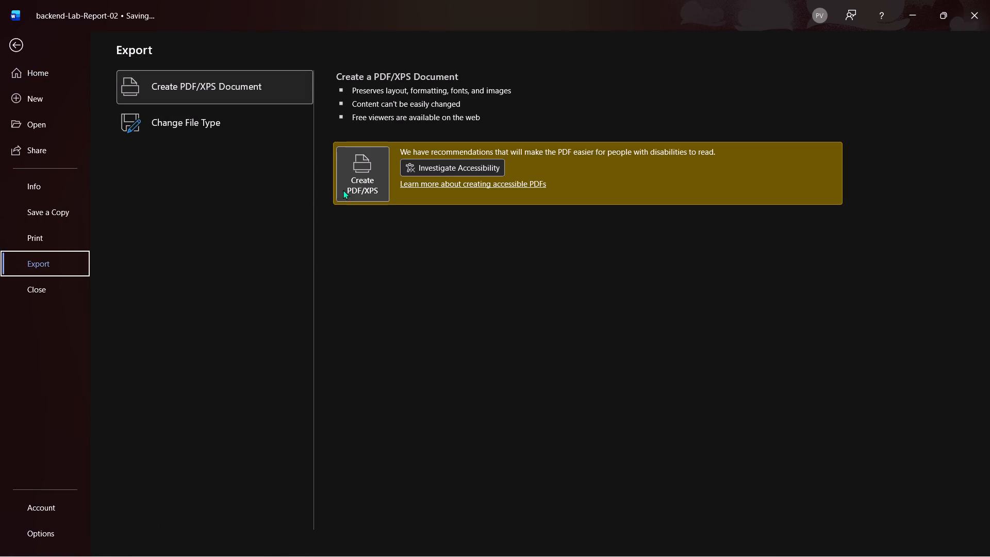
{"action": "left_click", "coordinate": [347, 190]}
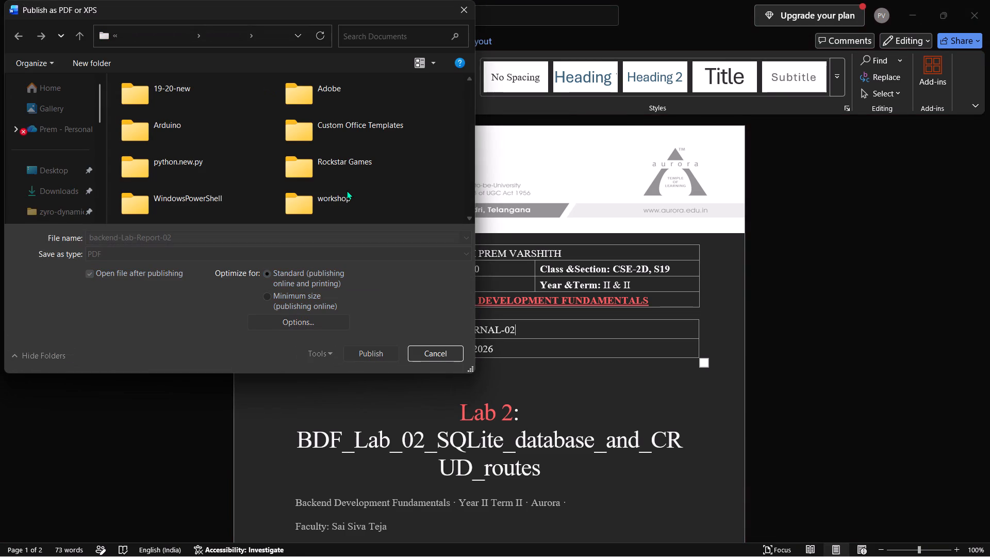
{"action": "left_click", "coordinate": [380, 349]}
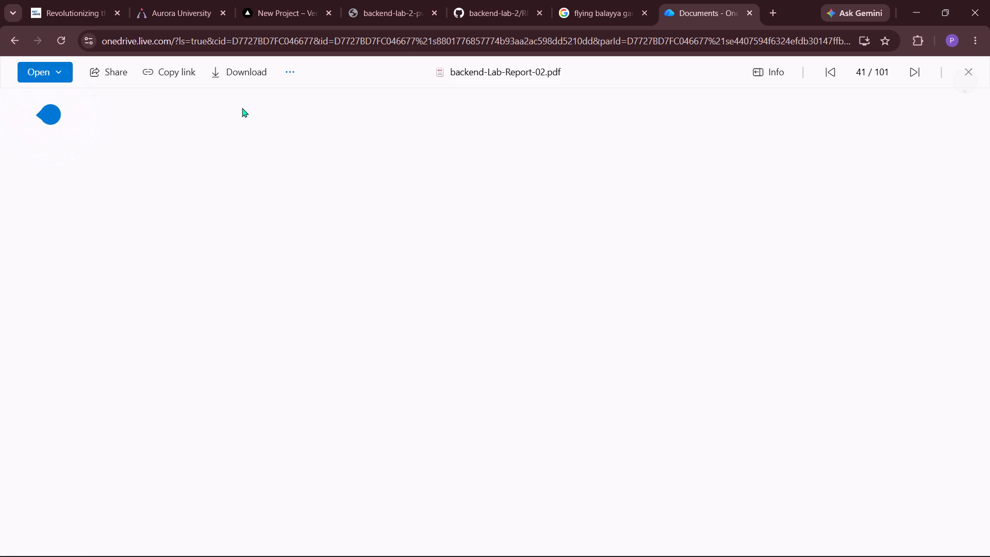
Download backend-Lab-Report-02.pdf from its OneDrive preview in Chrome.
{"action": "left_click", "coordinate": [236, 78]}
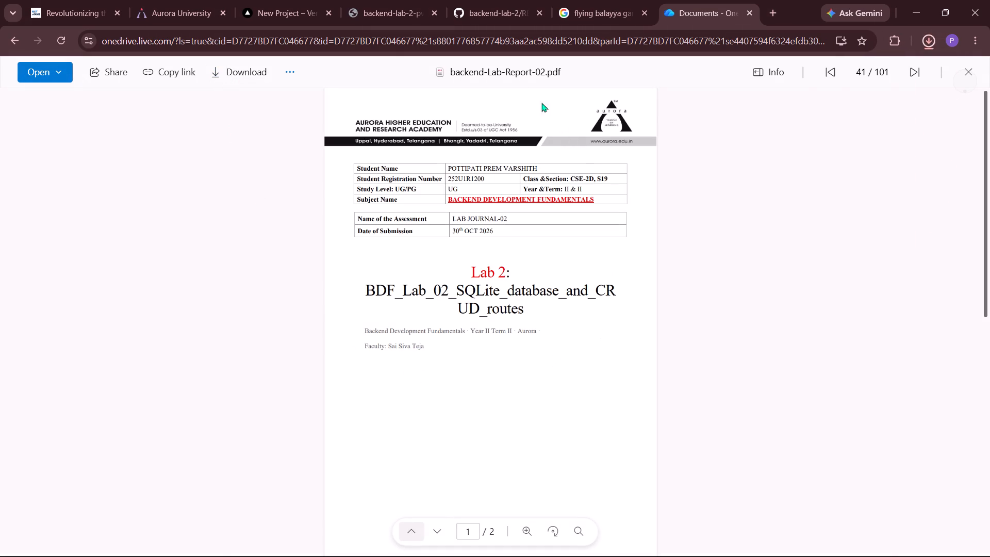
Upload backend-Lab-Report-02 from Downloads as the Lab Report 2 submission for Backend Development Fundamentals on the Aurora University site.
{"action": "left_click", "coordinate": [166, 0]}
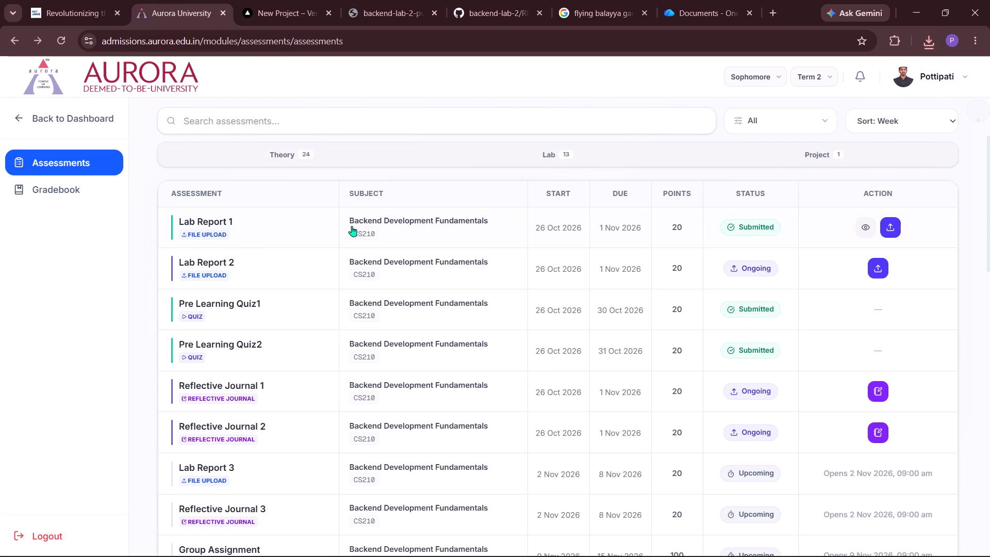
{"action": "scroll", "coordinate": [352, 226], "scroll_direction": "up", "scroll_amount": 5}
{"action": "scroll", "coordinate": [352, 226], "scroll_direction": "down", "scroll_amount": 5}
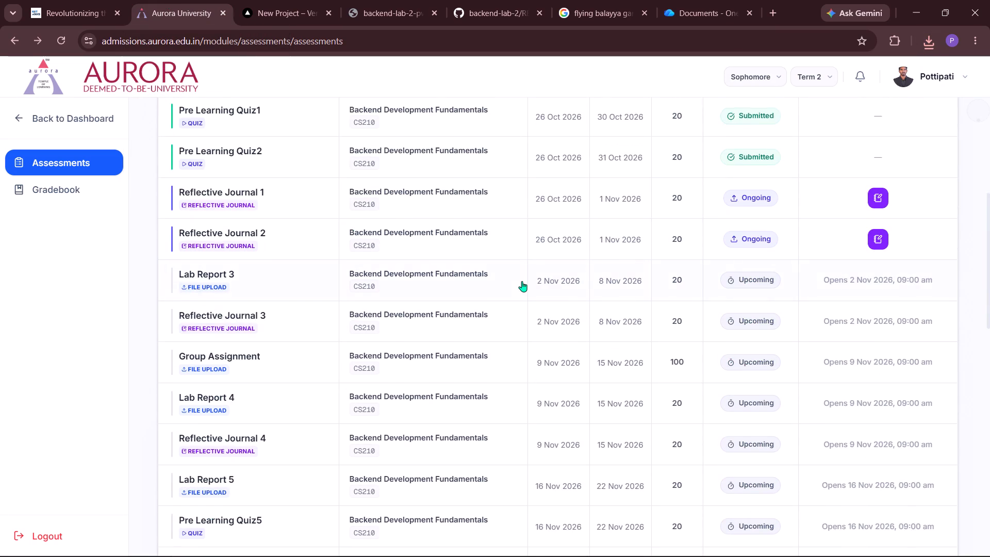
{"action": "scroll", "coordinate": [522, 281], "scroll_direction": "up", "scroll_amount": 1}
{"action": "scroll", "coordinate": [588, 300], "scroll_direction": "up", "scroll_amount": 2}
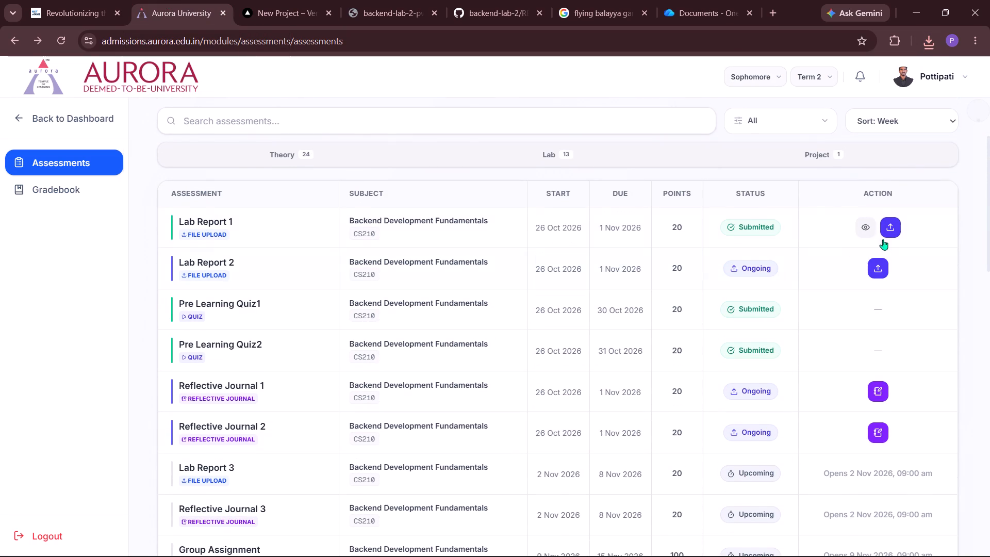
{"action": "left_click", "coordinate": [881, 266]}
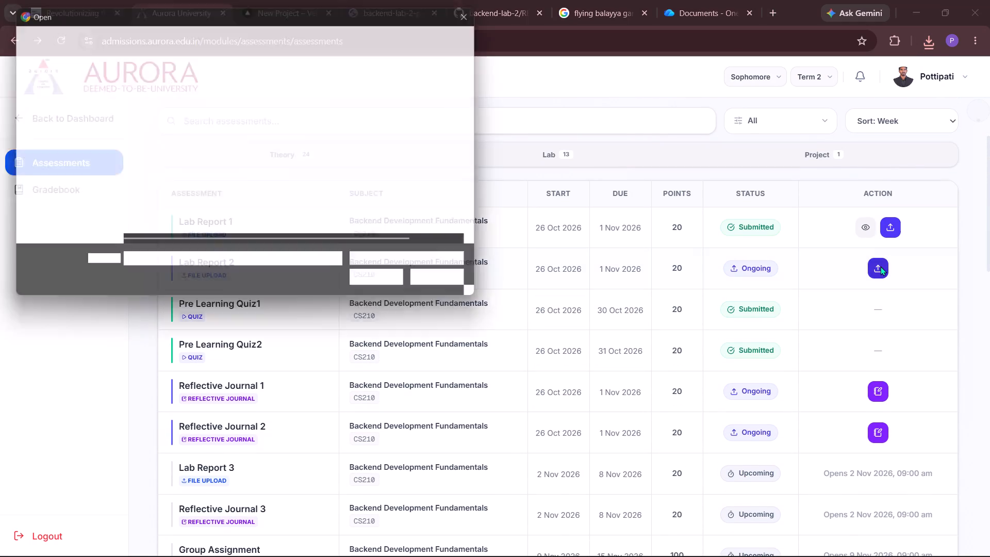
{"action": "left_click", "coordinate": [53, 193]}
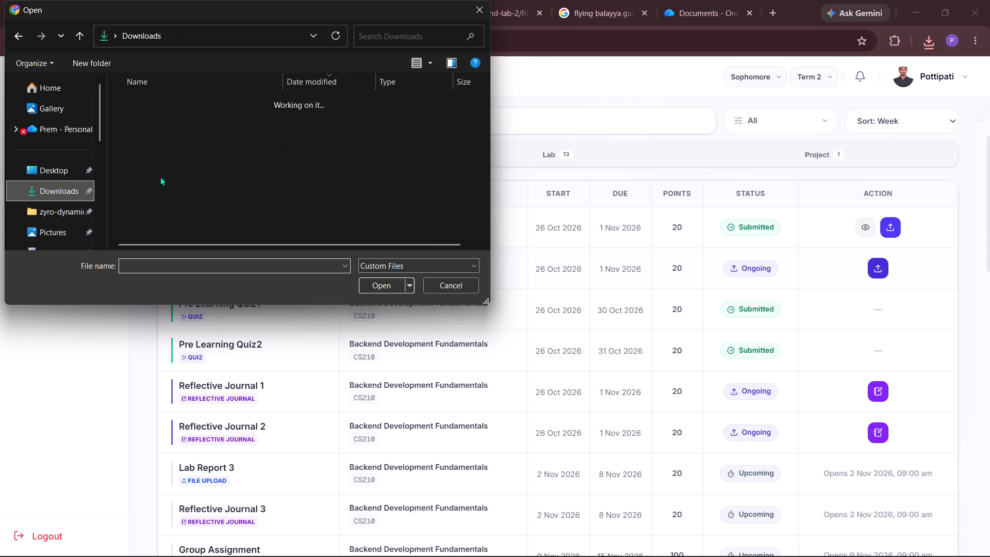
{"action": "left_click", "coordinate": [220, 120]}
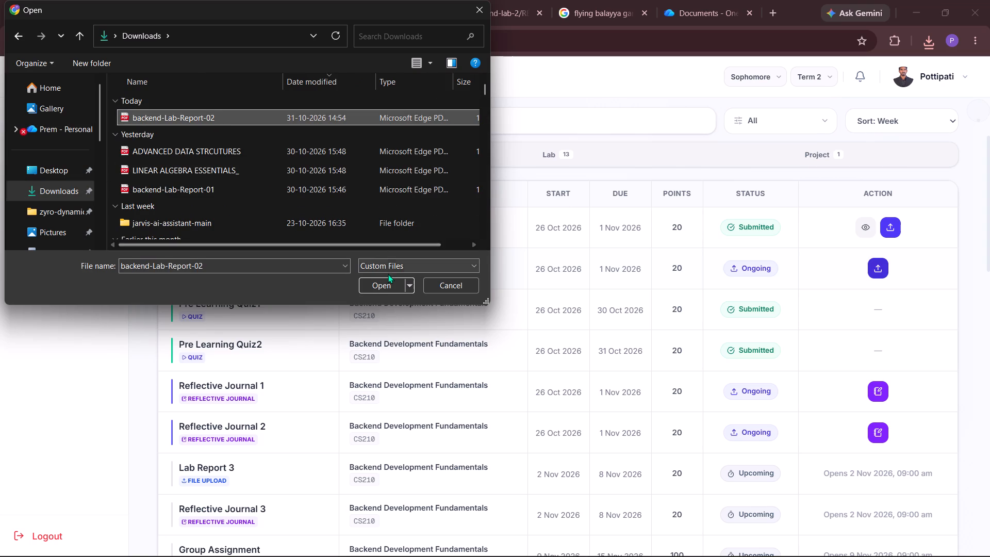
{"action": "left_click", "coordinate": [381, 287]}
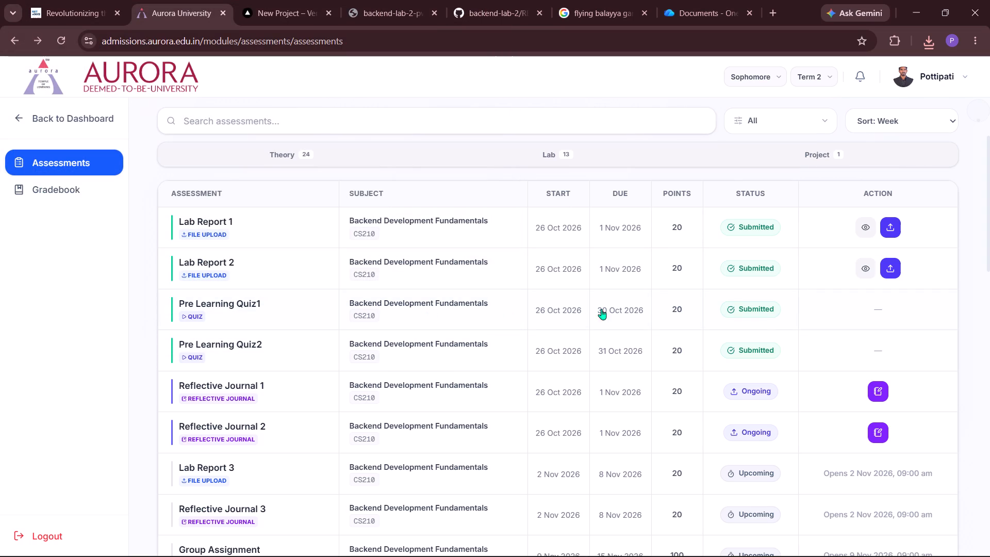
View the submitted Lab Report 2 PDF, check the details, repository and path links on both pages, and close it.
{"action": "left_click", "coordinate": [859, 273]}
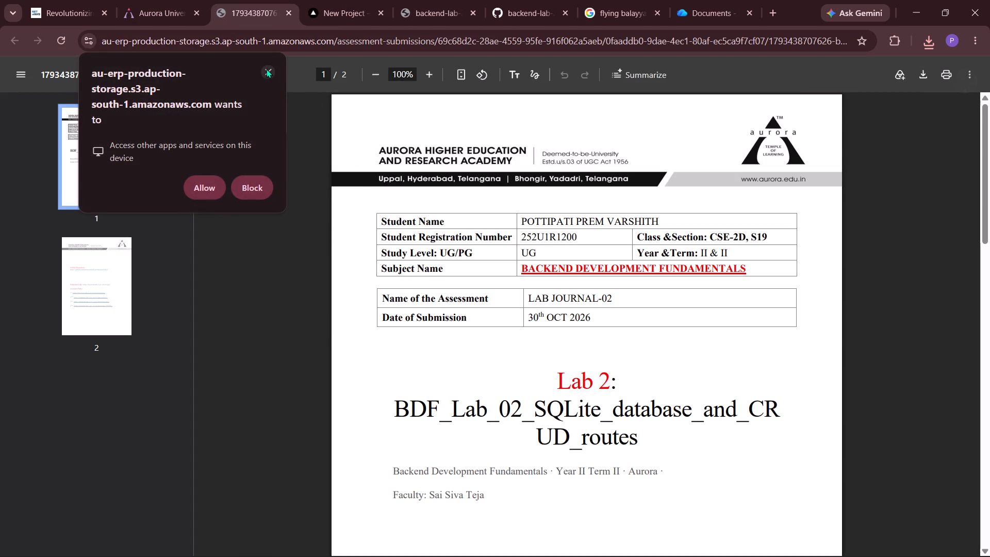
{"action": "left_click", "coordinate": [267, 69]}
{"action": "scroll", "coordinate": [626, 302], "scroll_direction": "down", "scroll_amount": 5}
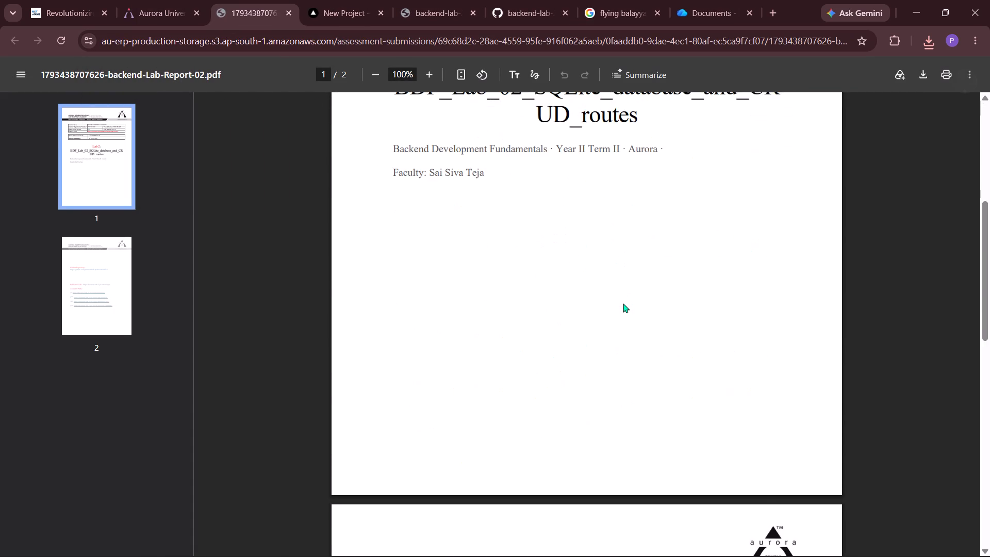
{"action": "scroll", "coordinate": [623, 303], "scroll_direction": "down", "scroll_amount": 8}
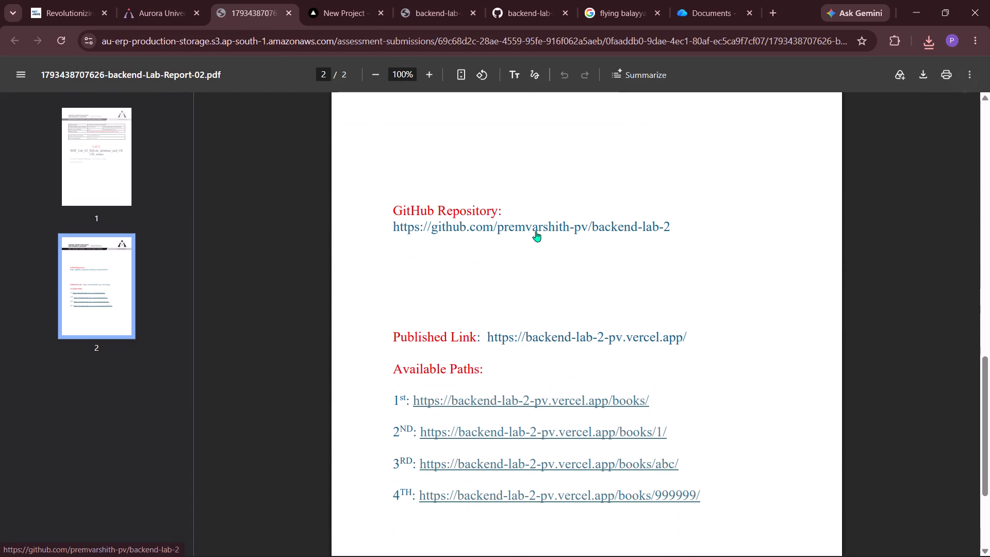
{"action": "scroll", "coordinate": [580, 288], "scroll_direction": "up", "scroll_amount": 10}
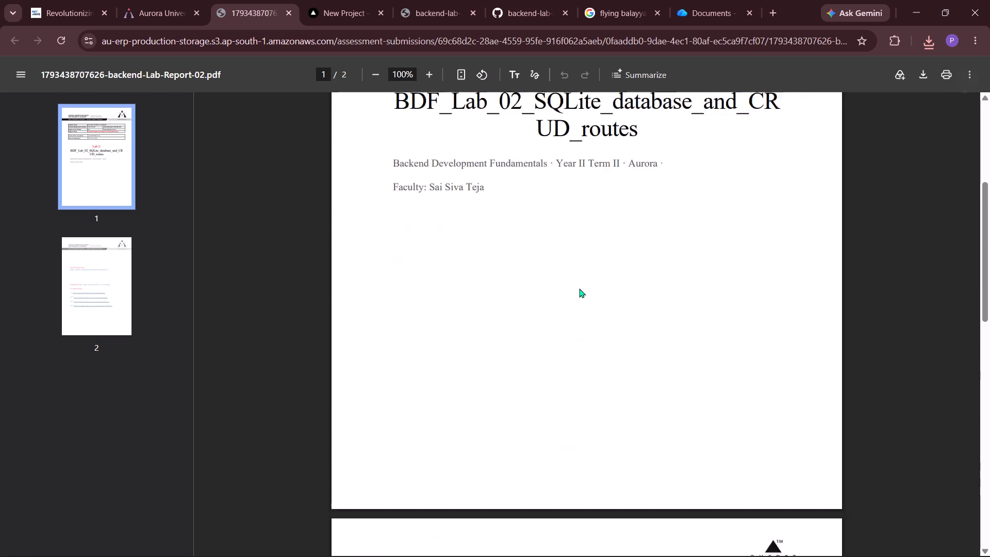
{"action": "scroll", "coordinate": [580, 288], "scroll_direction": "up", "scroll_amount": 7}
{"action": "scroll", "coordinate": [580, 288], "scroll_direction": "down", "scroll_amount": 18}
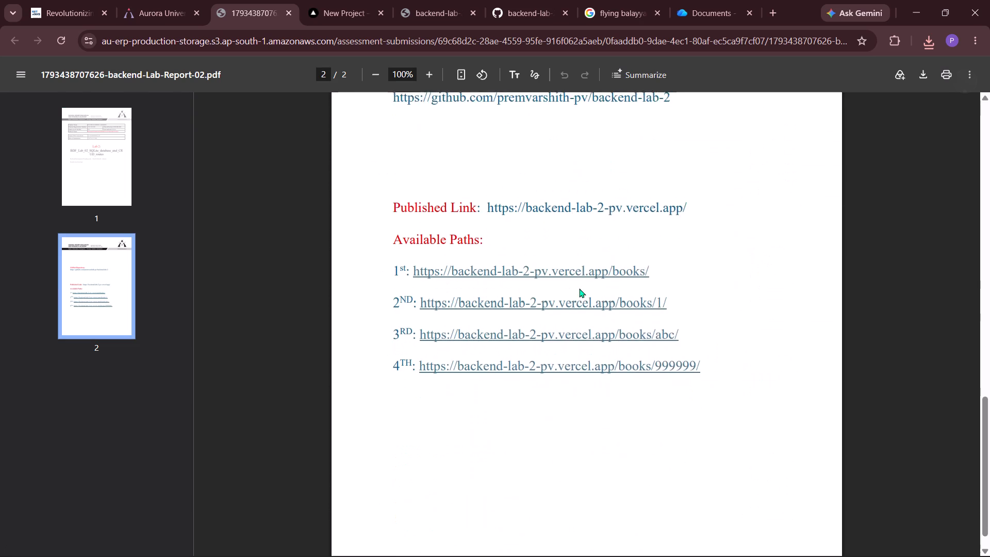
{"action": "scroll", "coordinate": [580, 288], "scroll_direction": "down", "scroll_amount": 3}
{"action": "scroll", "coordinate": [580, 288], "scroll_direction": "up", "scroll_amount": 19}
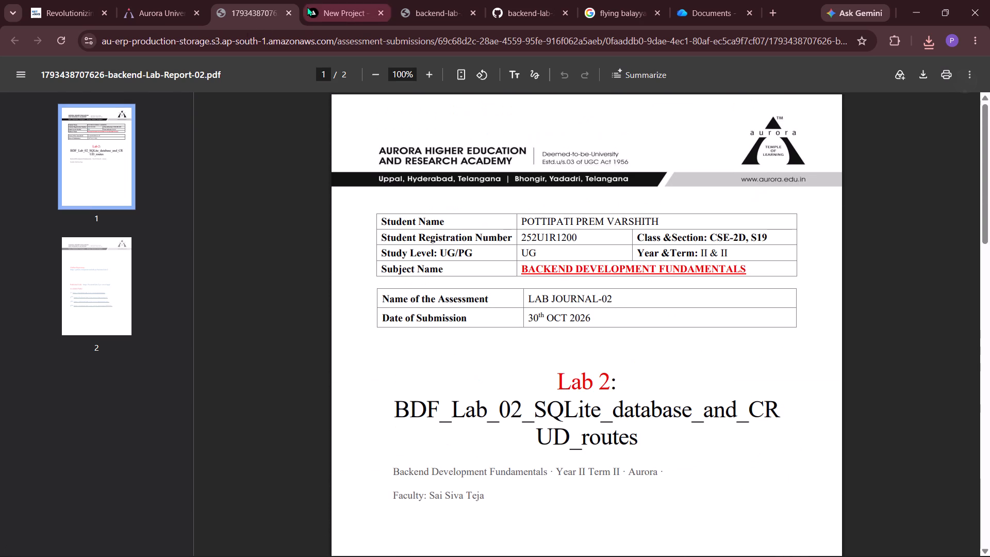
{"action": "left_click", "coordinate": [289, 13]}
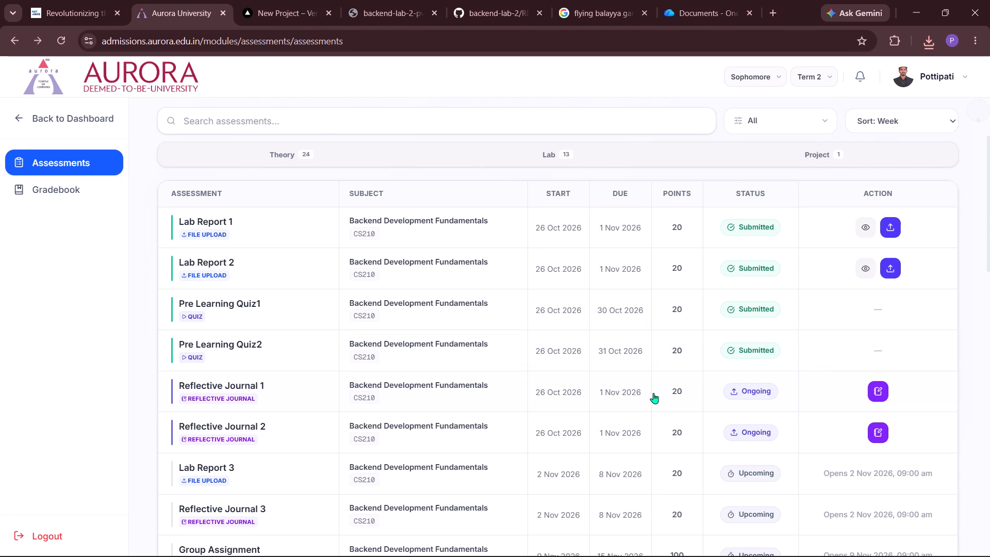
Go back to the course overview in Assessments and open the Quantative Aptitude assessment list.
{"action": "scroll", "coordinate": [654, 393], "scroll_direction": "down", "scroll_amount": 2}
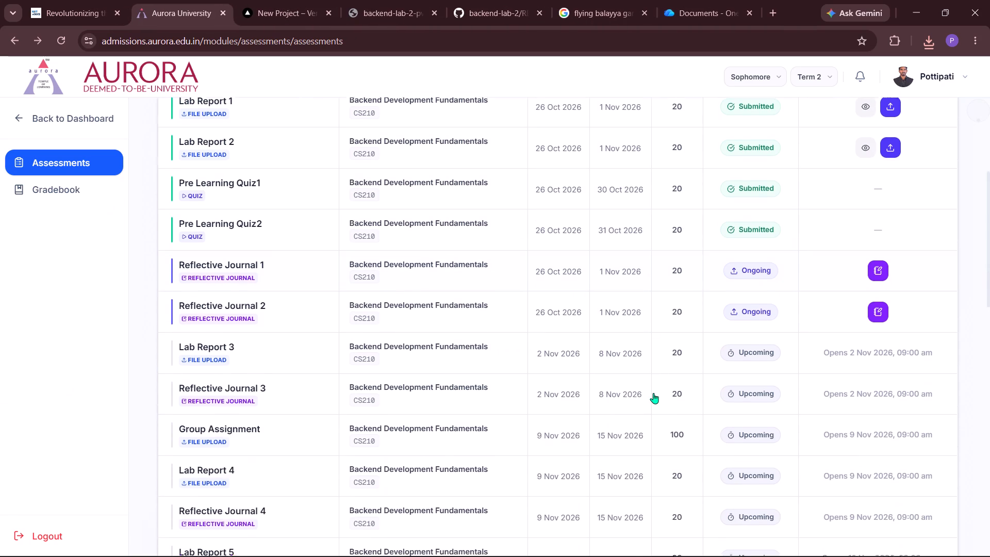
{"action": "left_click", "coordinate": [8, 36]}
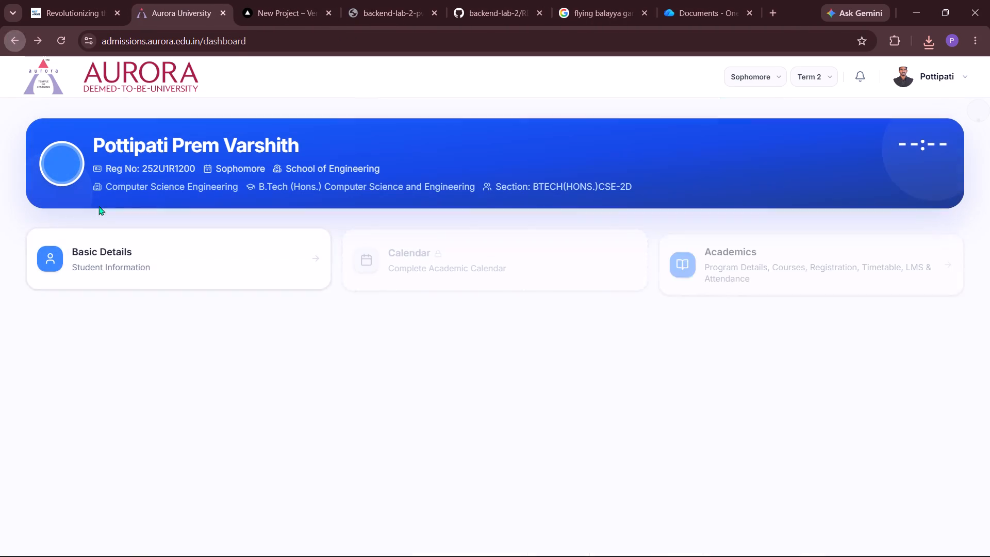
{"action": "left_click", "coordinate": [301, 340]}
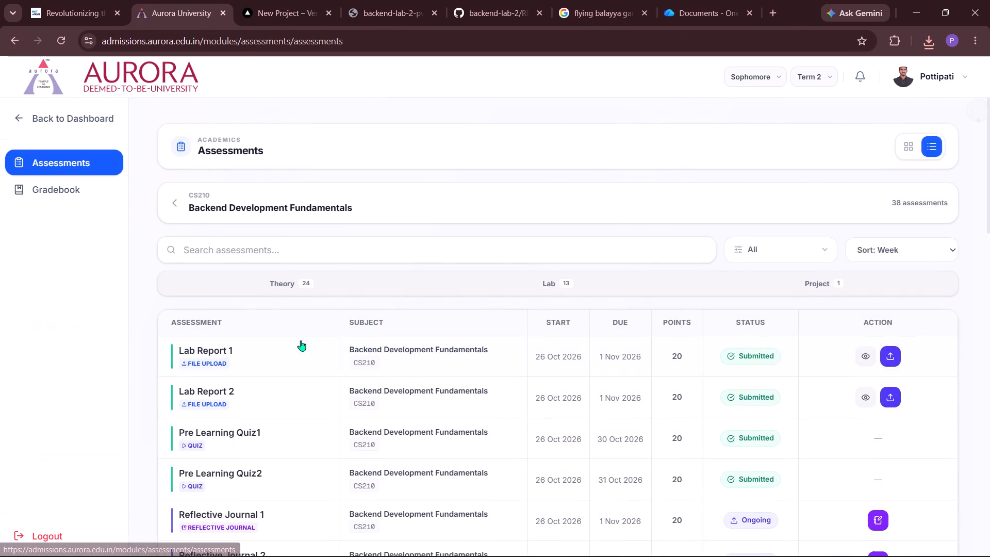
{"action": "scroll", "coordinate": [383, 356], "scroll_direction": "down", "scroll_amount": 2}
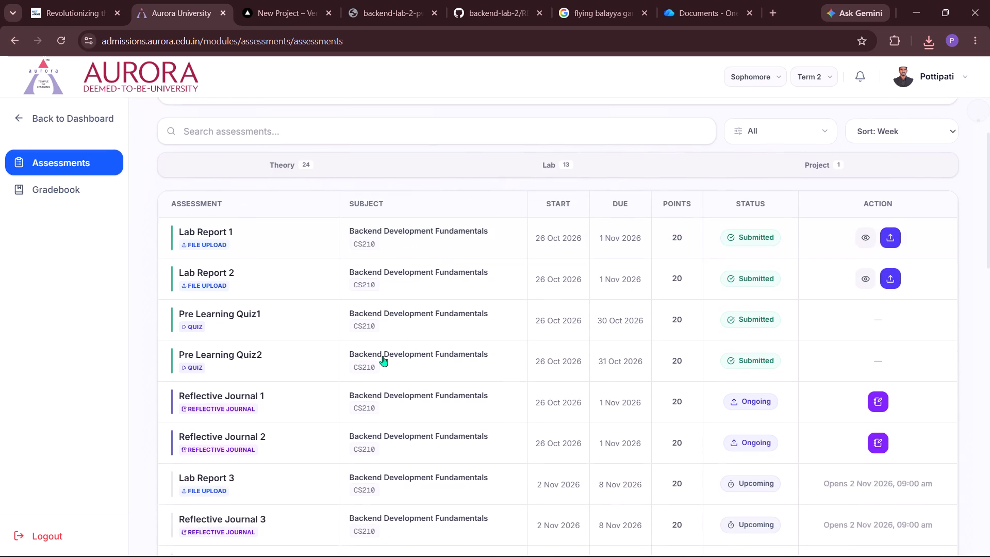
{"action": "scroll", "coordinate": [379, 355], "scroll_direction": "up", "scroll_amount": 2}
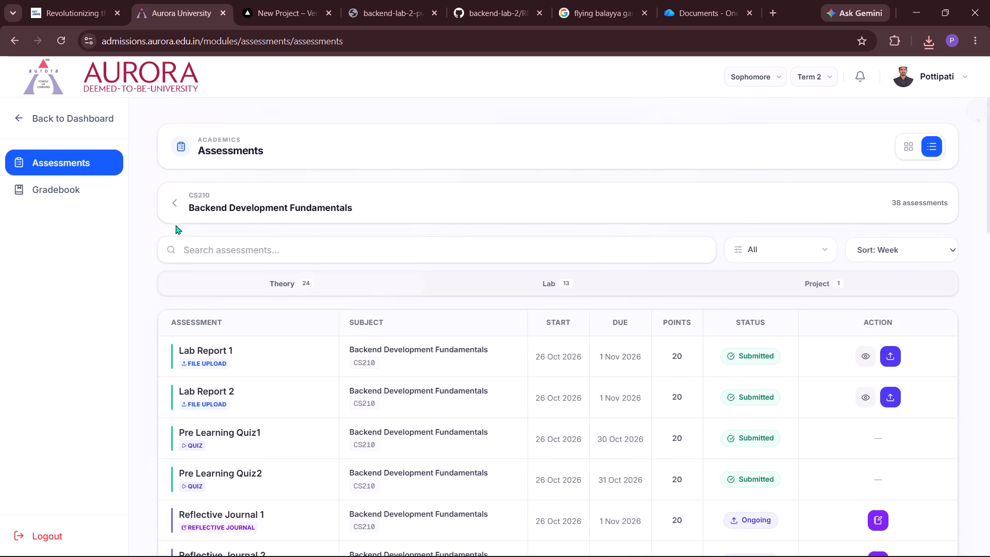
{"action": "left_click", "coordinate": [174, 214]}
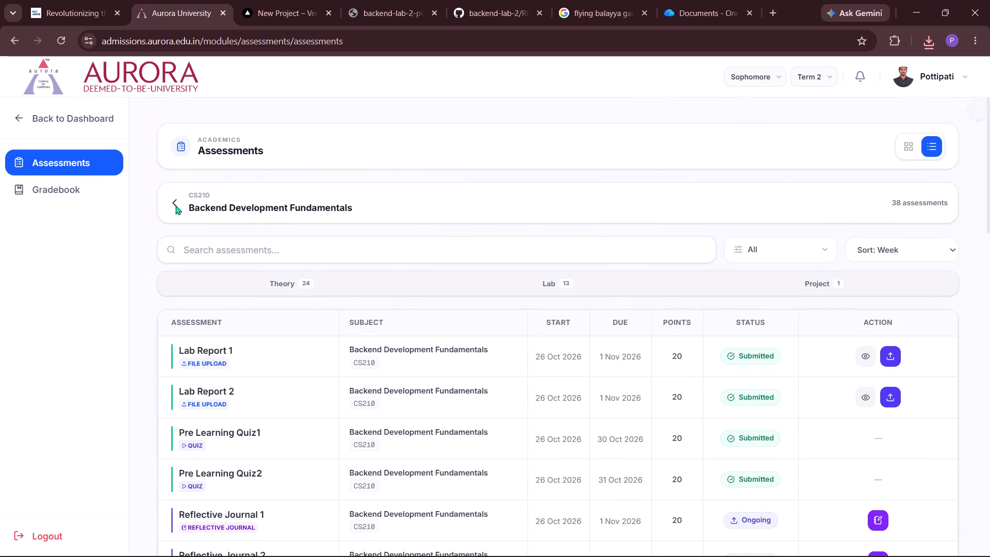
{"action": "left_click", "coordinate": [176, 205]}
{"action": "scroll", "coordinate": [568, 373], "scroll_direction": "down", "scroll_amount": 3}
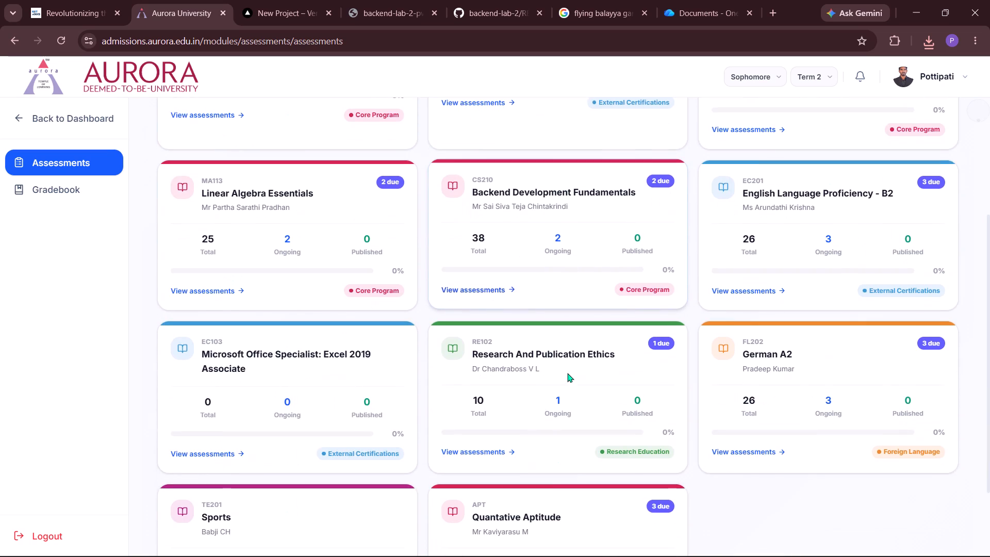
{"action": "scroll", "coordinate": [568, 373], "scroll_direction": "down", "scroll_amount": 5}
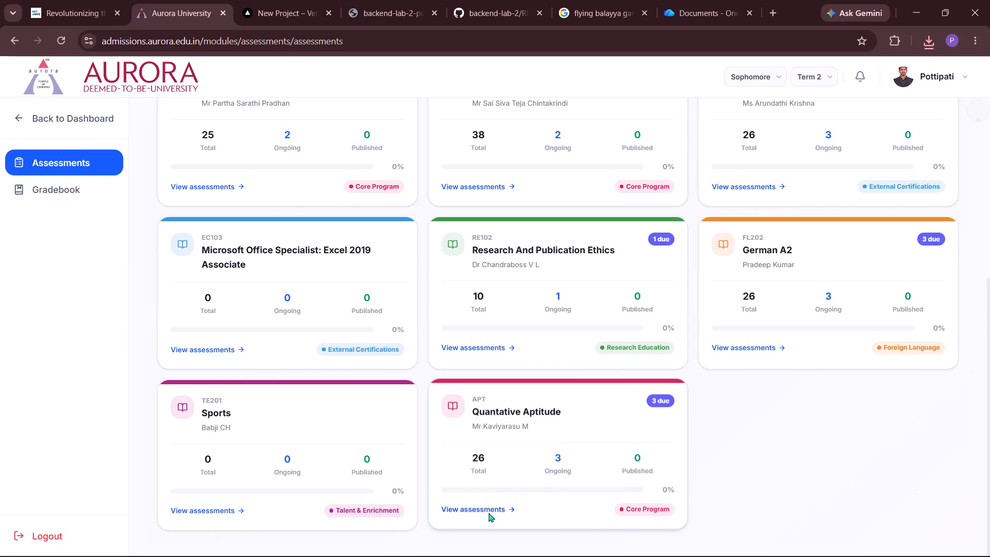
{"action": "left_click", "coordinate": [478, 510]}
{"action": "scroll", "coordinate": [676, 404], "scroll_direction": "up", "scroll_amount": 5}
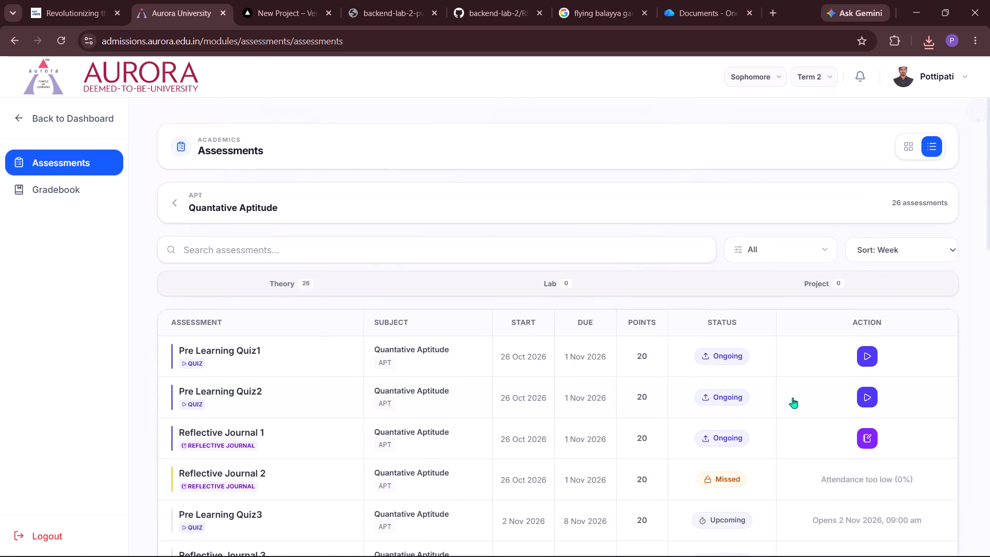
Look at the start page of Quantative Aptitude's Pre Learning Quiz1 and leave it without starting the quiz.
{"action": "left_click", "coordinate": [868, 361]}
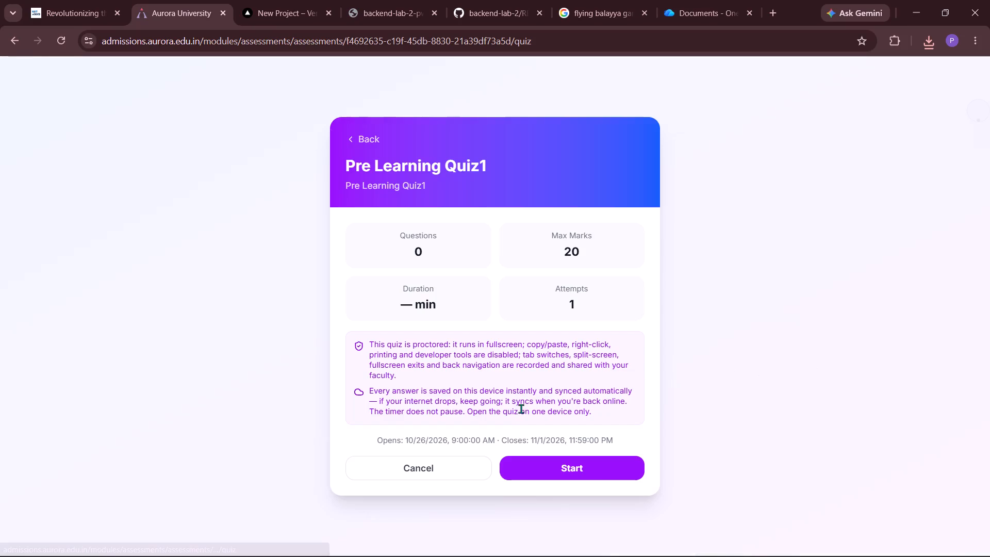
{"action": "left_click", "coordinate": [469, 463]}
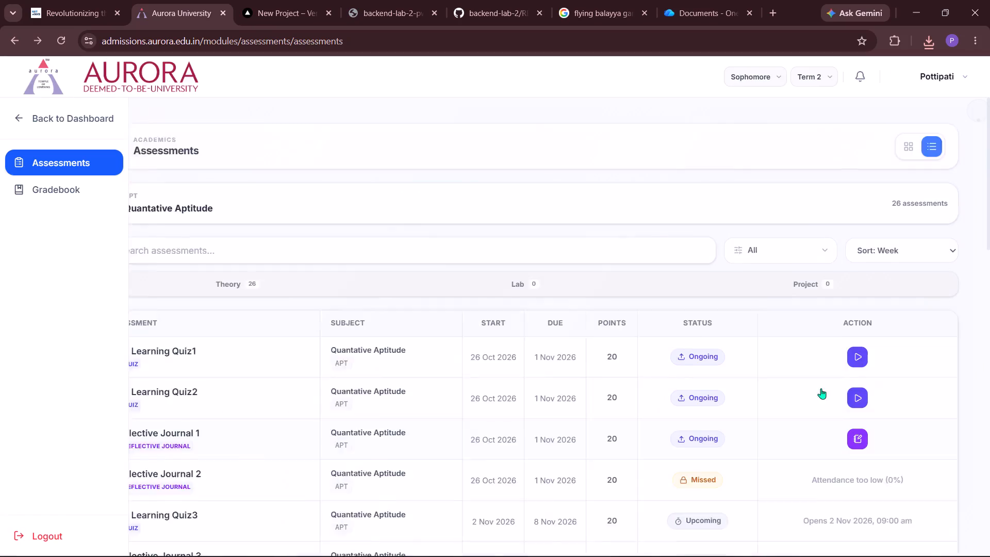